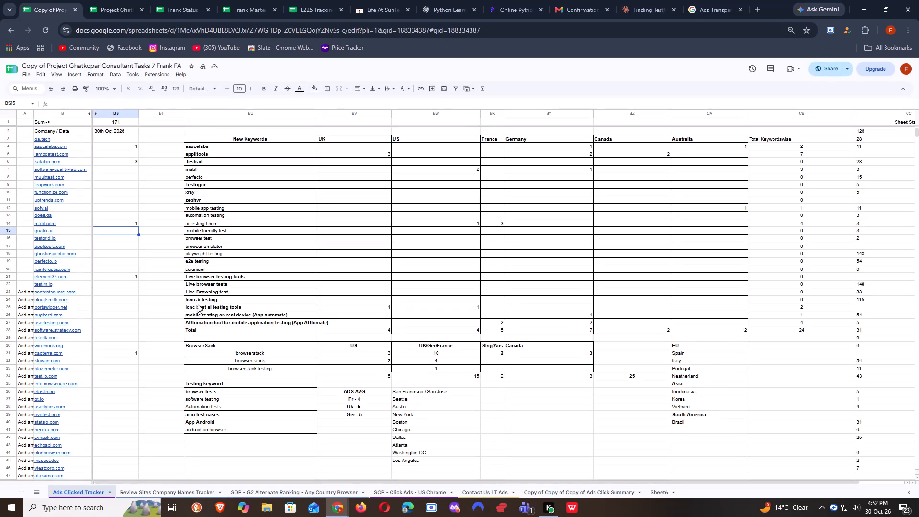
In the Frank Status Tracker's Ads Click sheet, set the USA count for ai testing to 1.
click(189, 2)
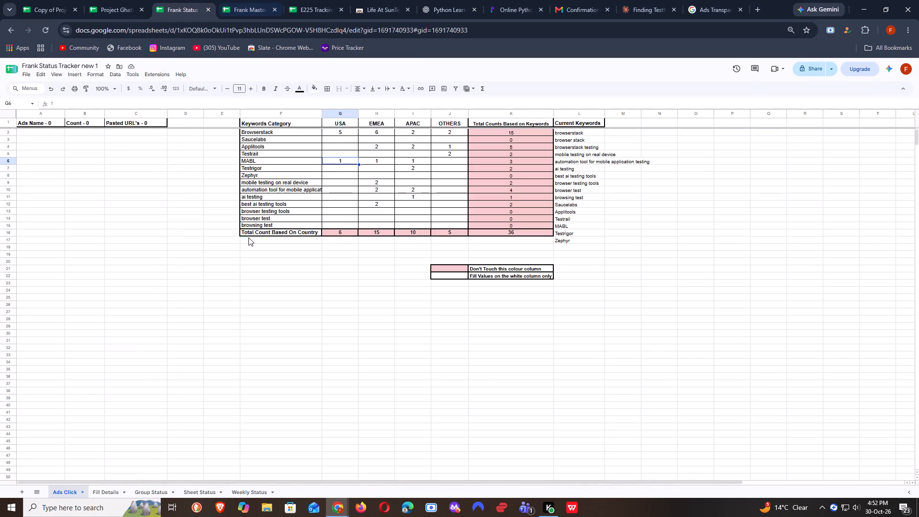
click(333, 199)
key(1)
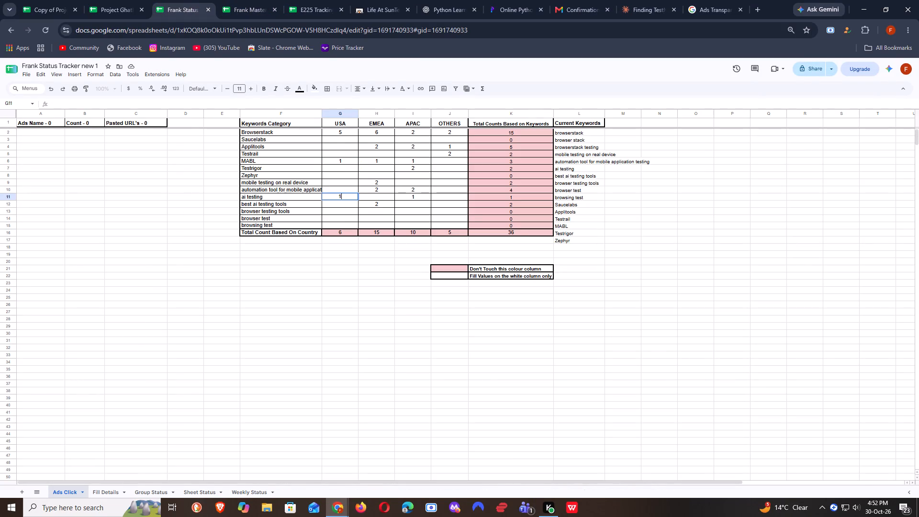
key(Return)
click(317, 292)
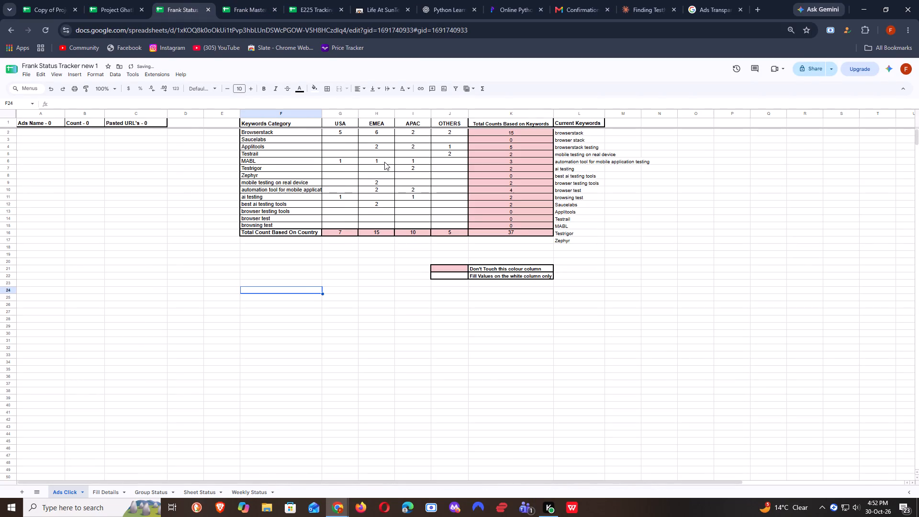
Check the Browserstack counts in the Ads Clicked Tracker and set Browserstack's EMEA count to 15 in the Frank Status Tracker.
click(62, 0)
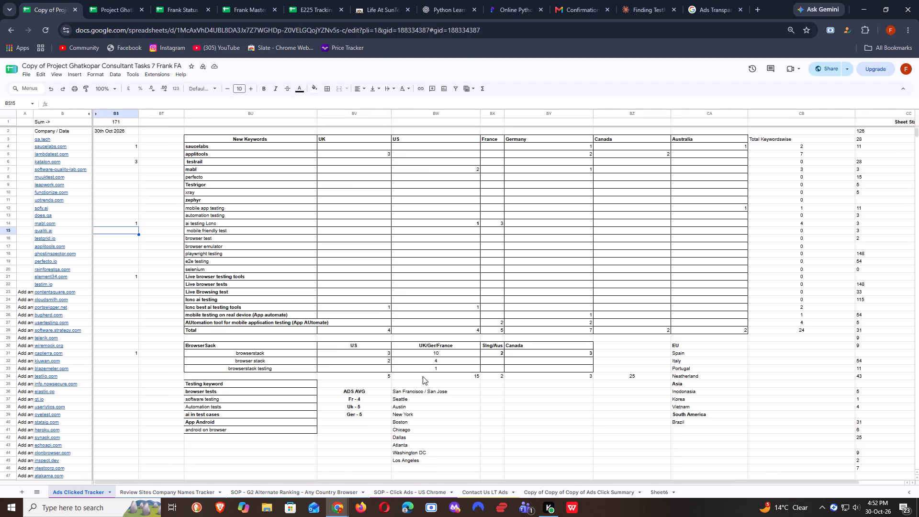
click(136, 0)
click(182, 0)
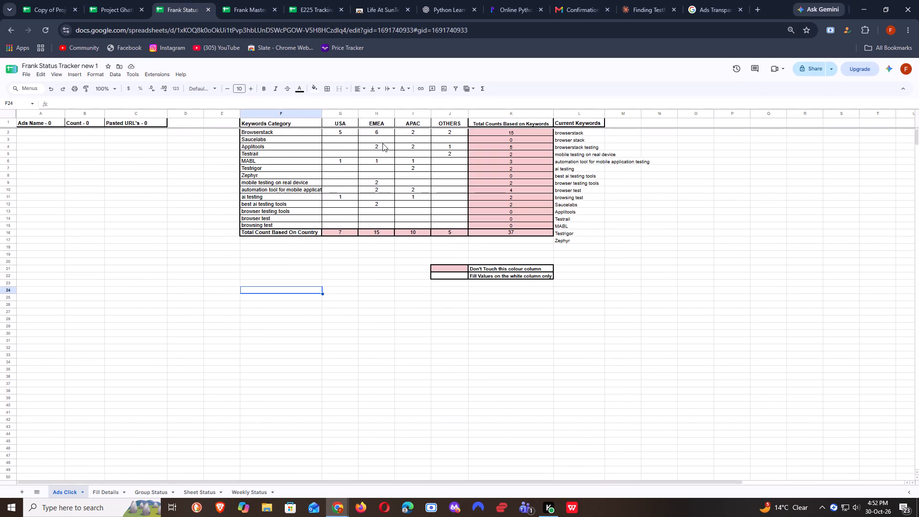
click(382, 134)
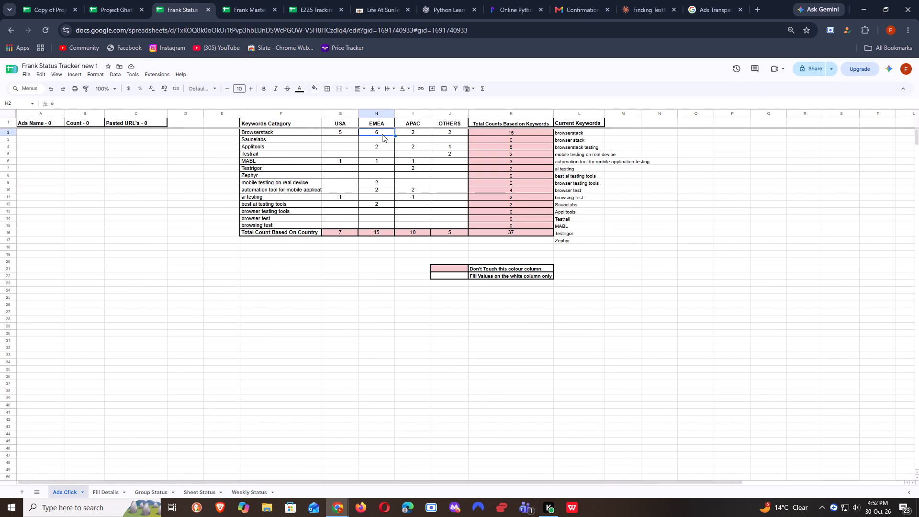
text(15)
key(Return)
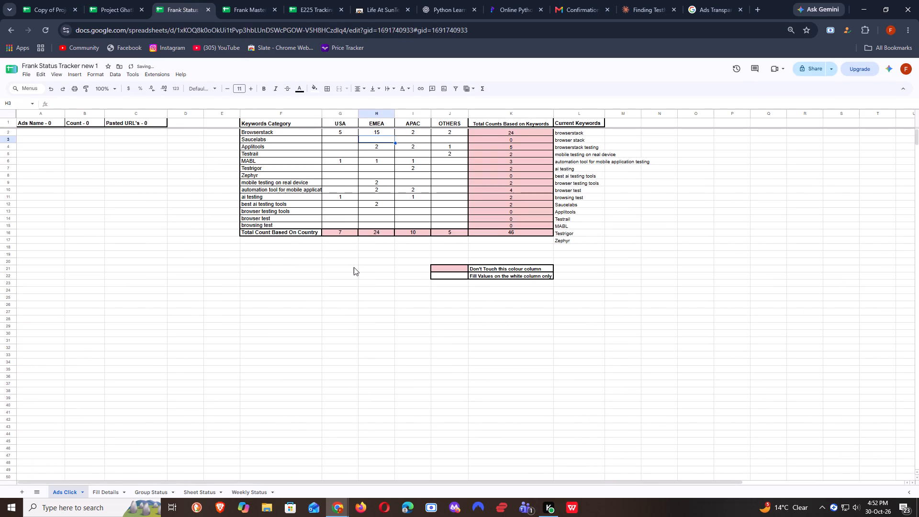
click(354, 267)
Return to the Ads Clicked Tracker and review the keyword counts by country for the remaining entries.
click(53, 0)
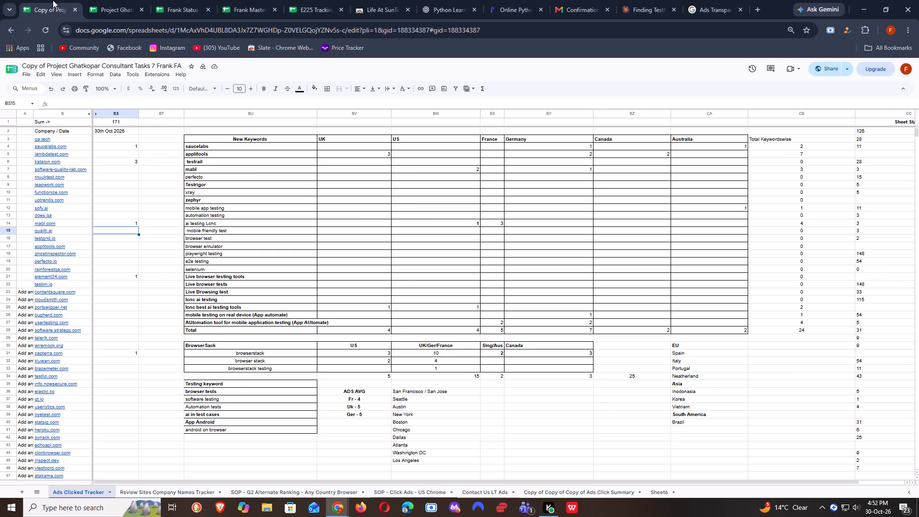
click(139, 267)
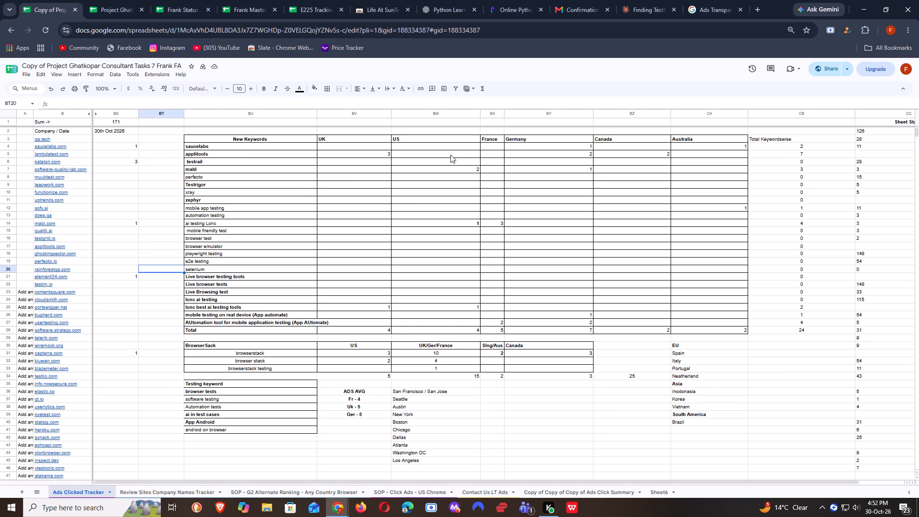
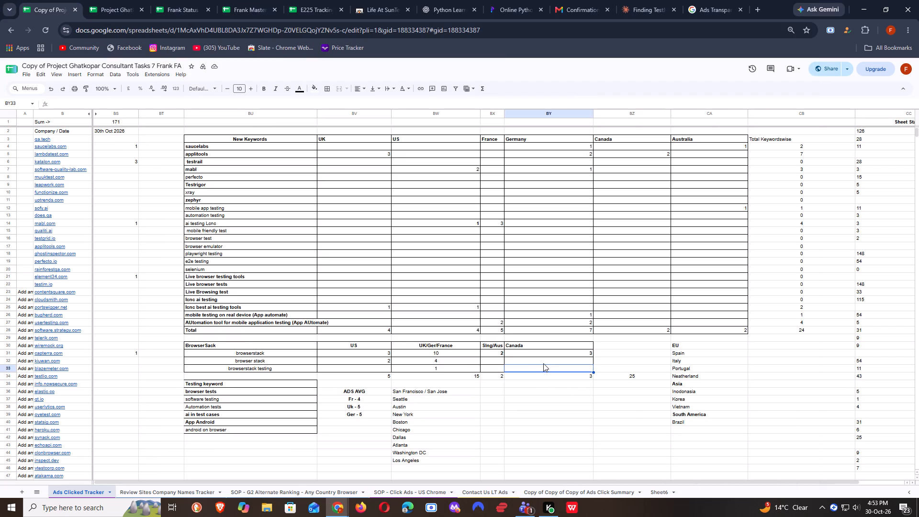
In the Ads Clicked Tracker's BrowserStack table, set the browserstack keyword's Sing/Aus count to 3.
click(543, 363)
click(493, 362)
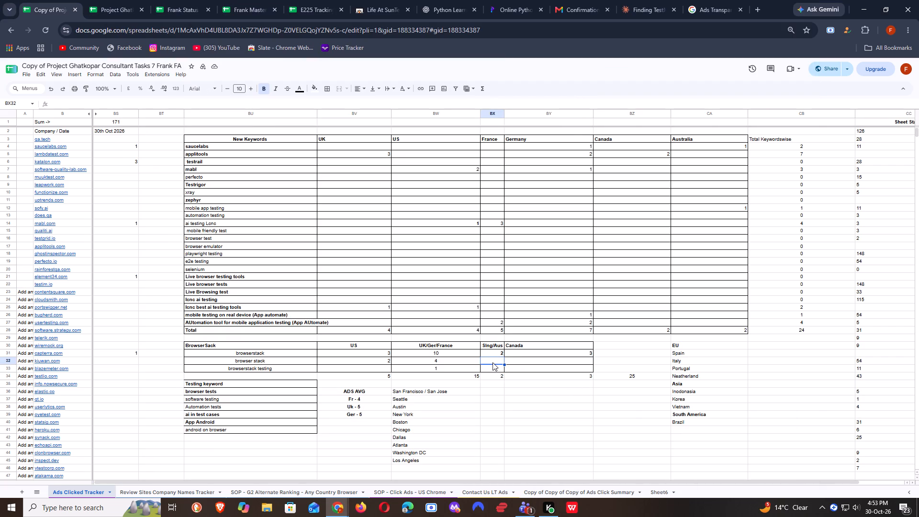
click(493, 353)
key(3)
key(Return)
click(587, 440)
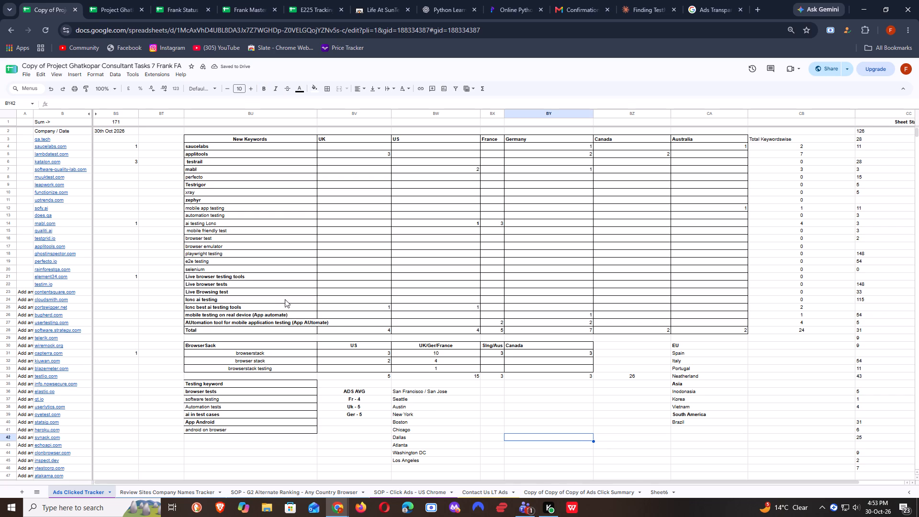
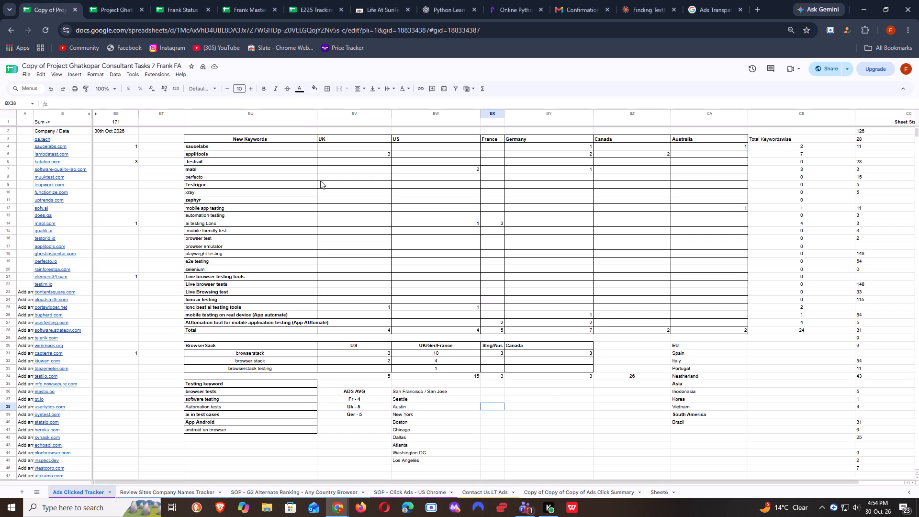
In the Frank Status Tracker's Ads Click sheet, set the Browserstack row's APAC count to 3 and OTHERS count to 3.
click(131, 0)
click(194, 0)
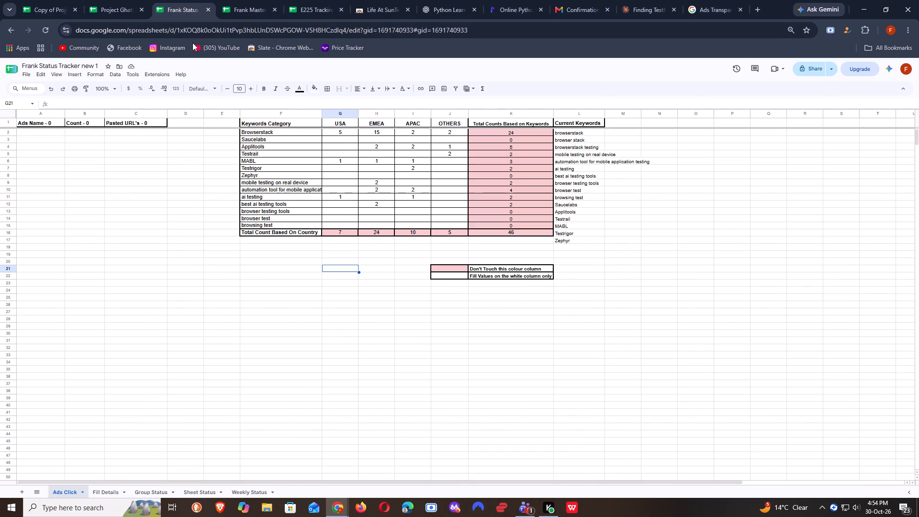
click(406, 134)
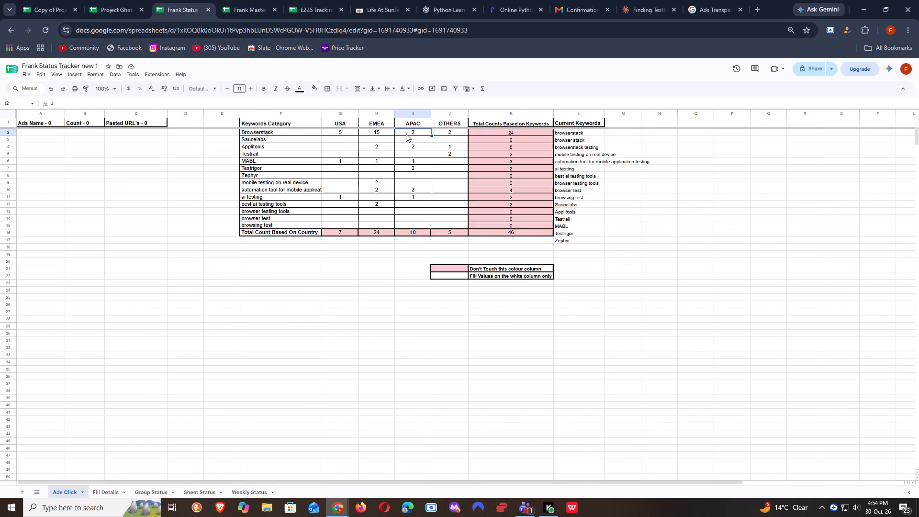
key(BackSpace)
key(3)
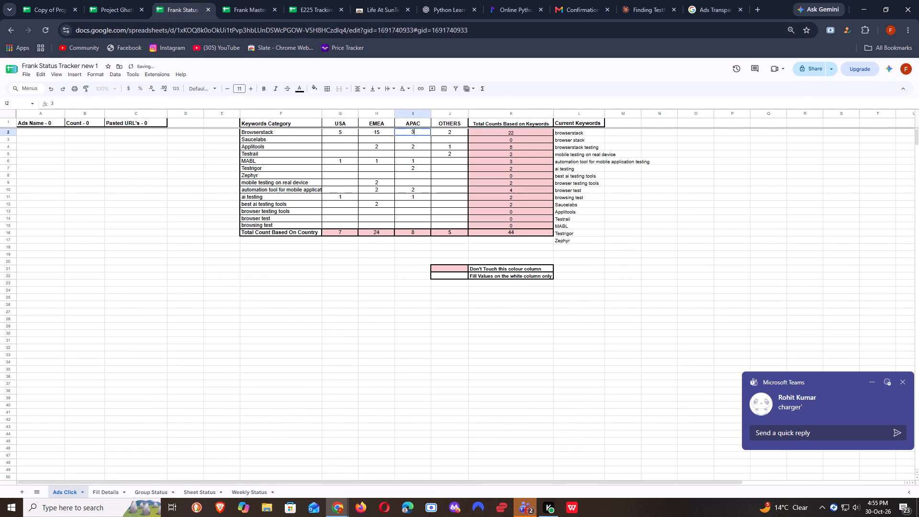
key(Right)
key(BackSpace)
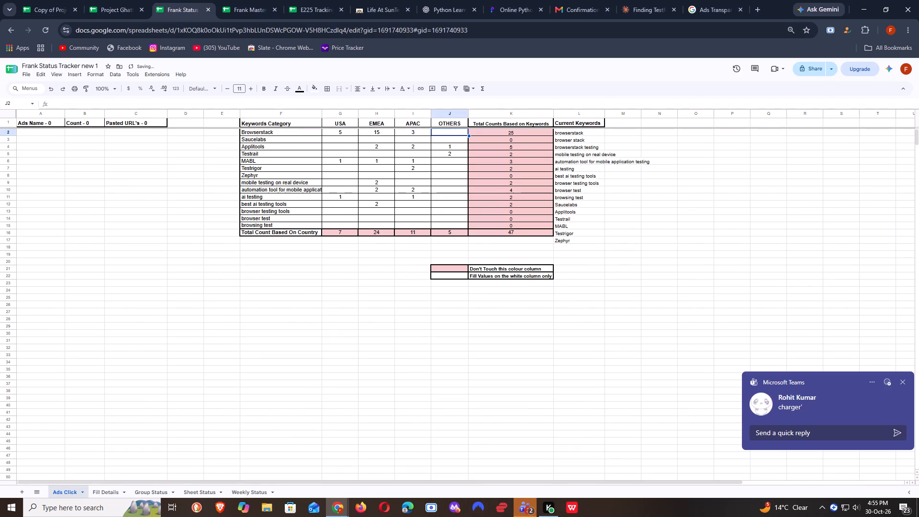
key(3)
key(Return)
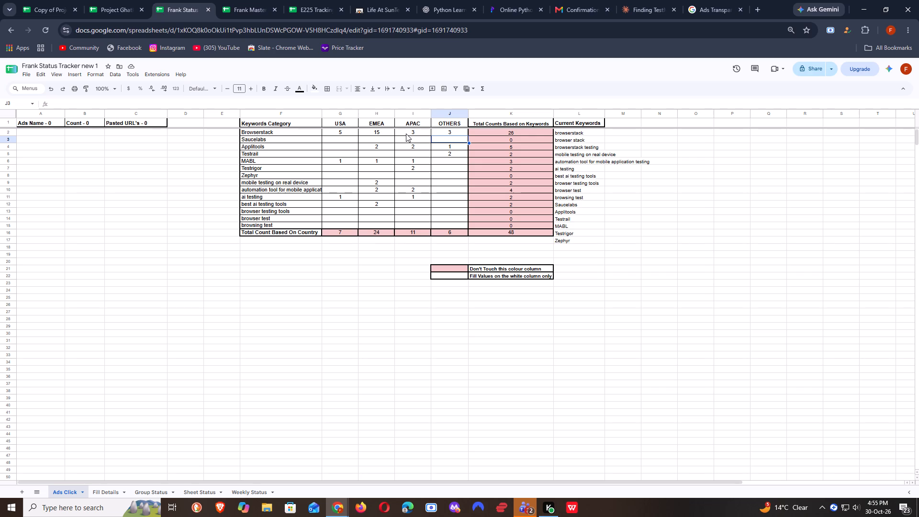
click(354, 254)
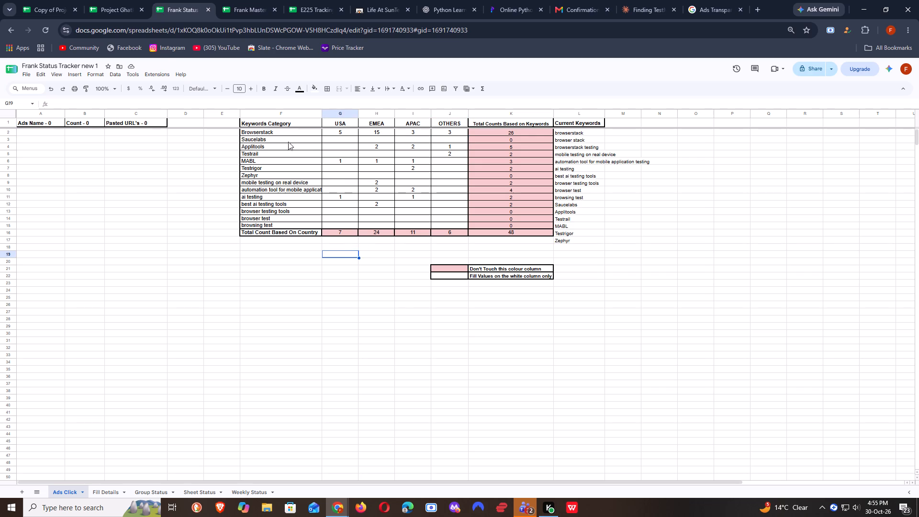
Return to the Ads Clicked Tracker to consult its keyword counts by region.
click(37, 0)
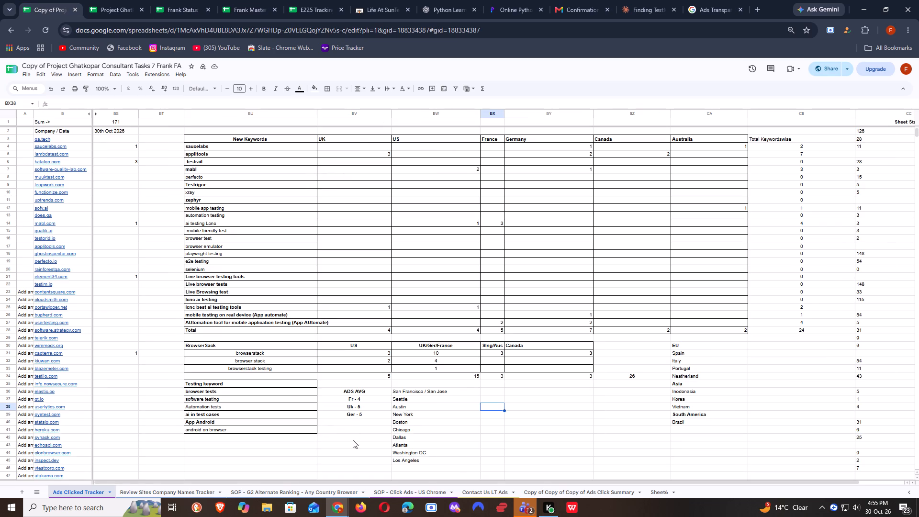
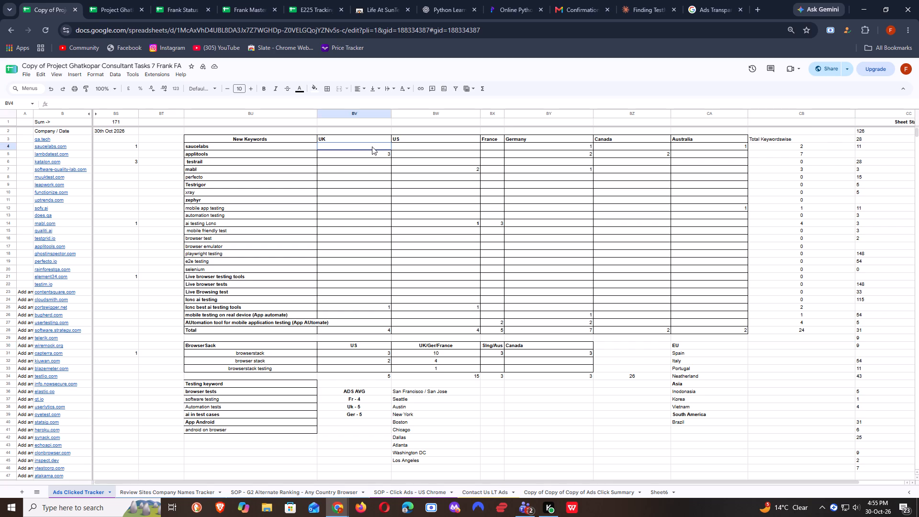
In the Ads Clicked Tracker's New Keywords table, set the saucelabs row's UK count to 2.
key(2)
key(Return)
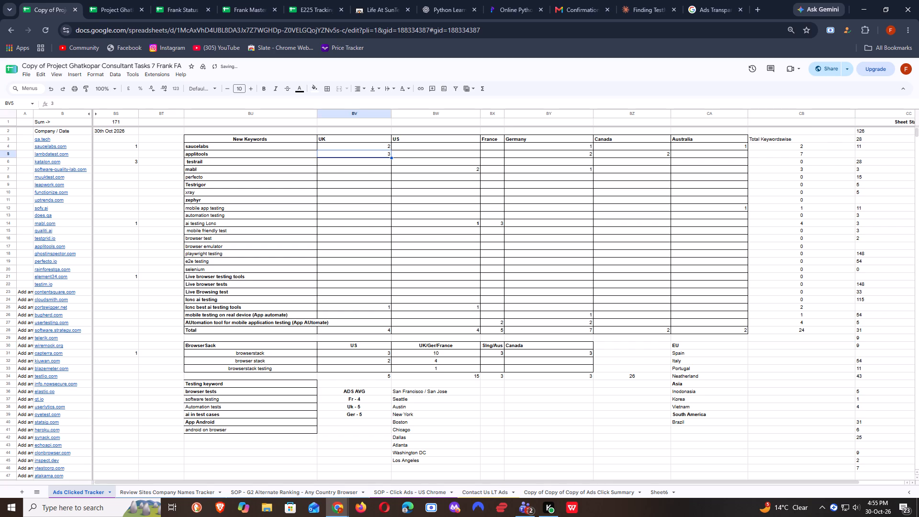
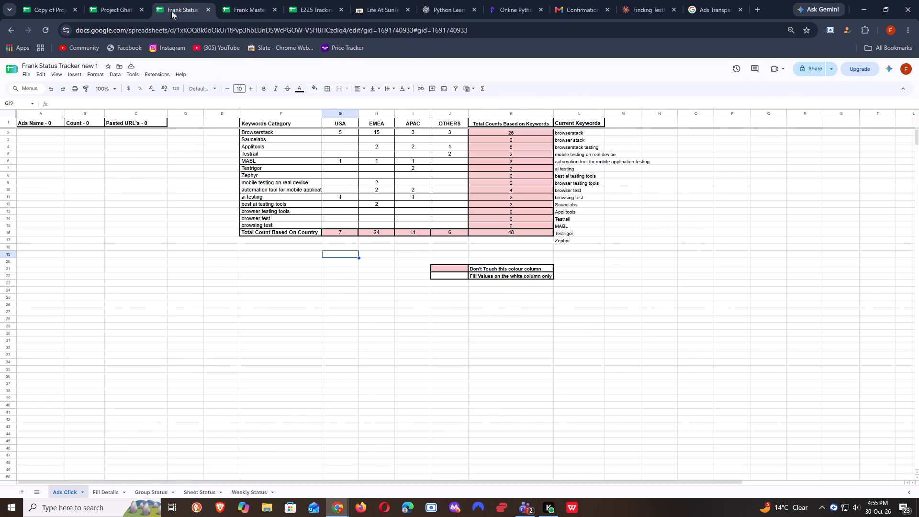
In the Frank Status Tracker's Ads Click sheet, set the Saucelabs row's counts to EMEA 2, APAC 1 and USA 1.
click(376, 140)
key(2)
key(Return)
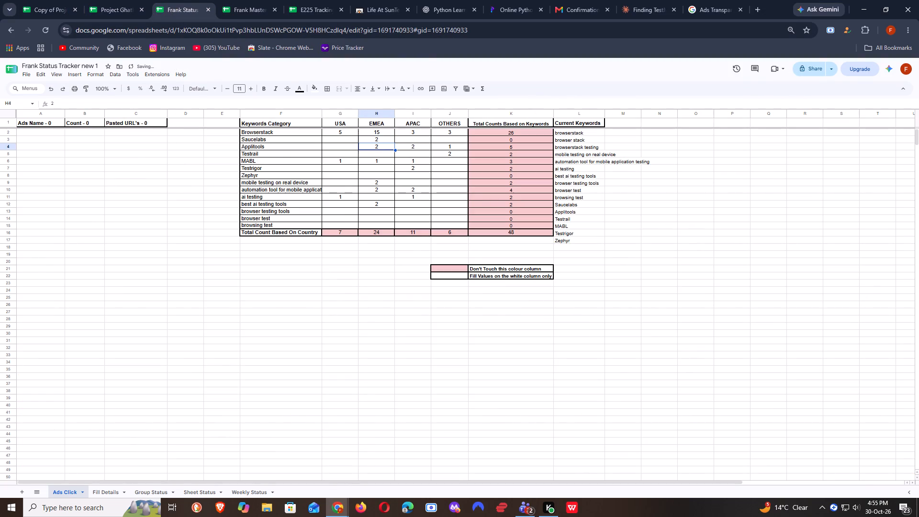
click(422, 136)
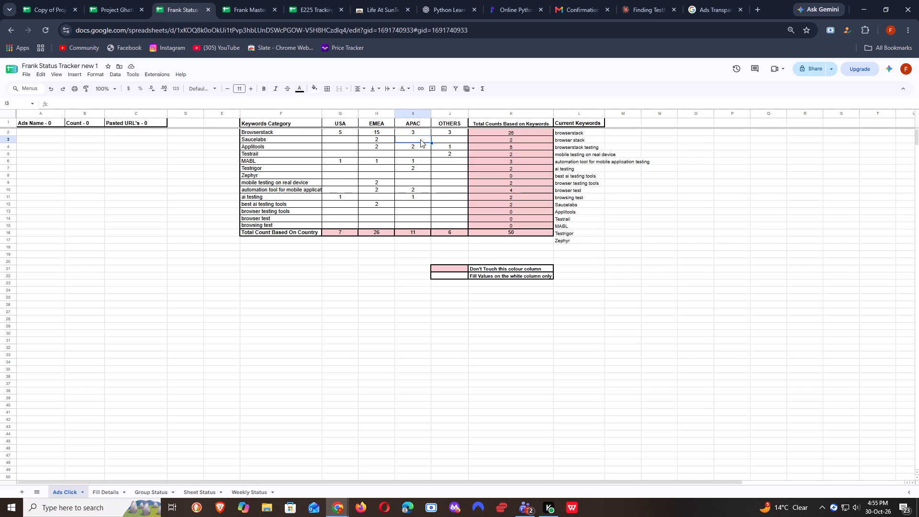
key(1)
key(Return)
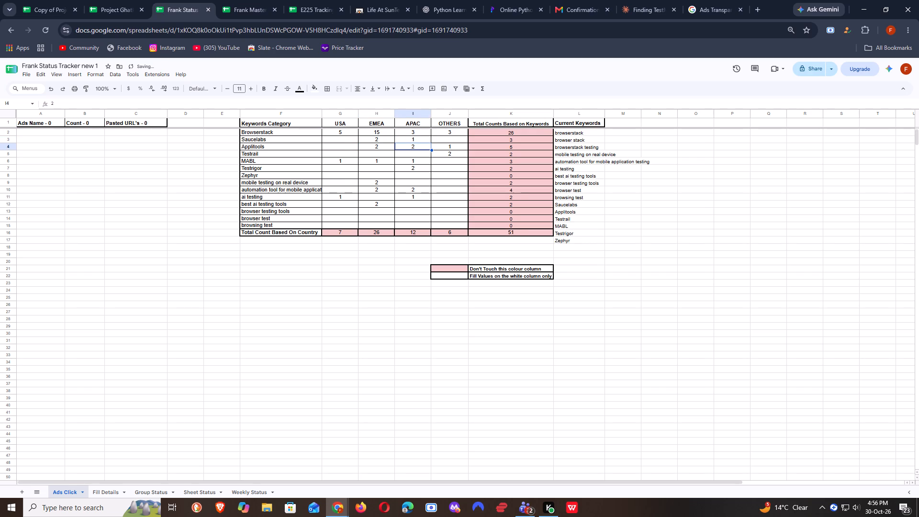
click(441, 137)
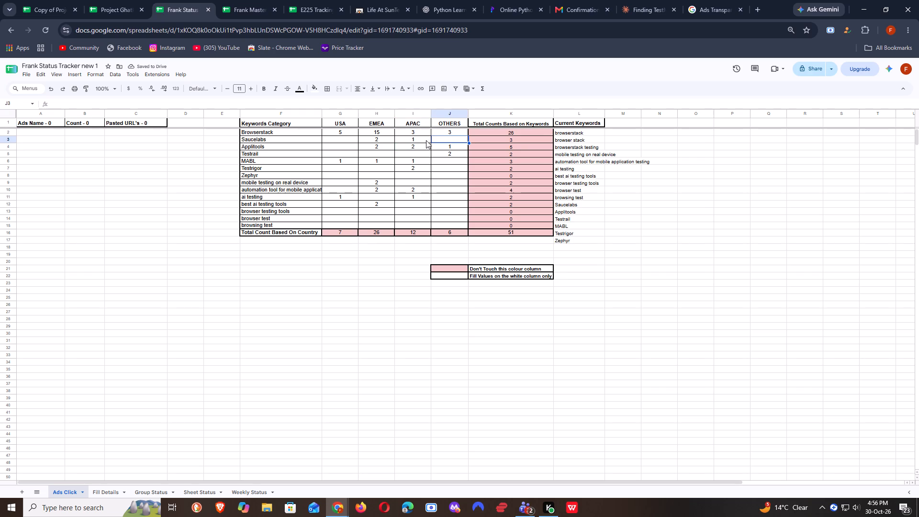
click(343, 138)
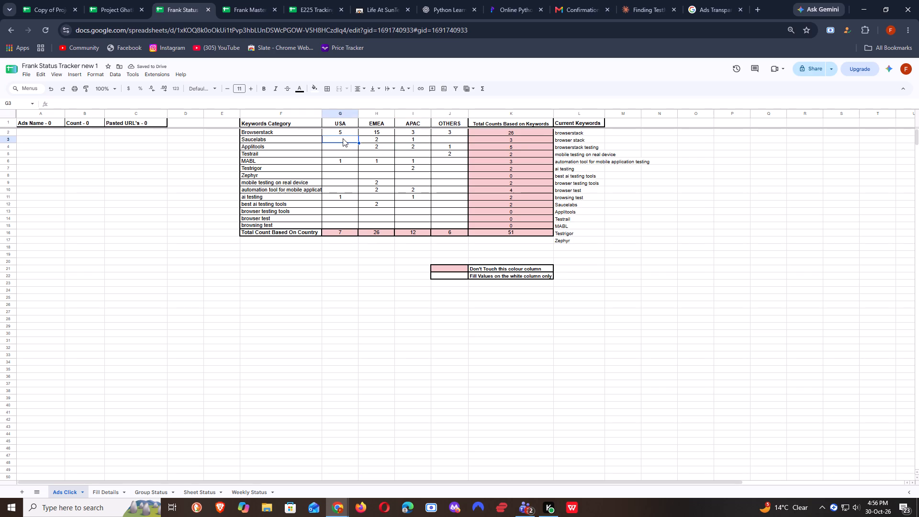
key(1)
key(Return)
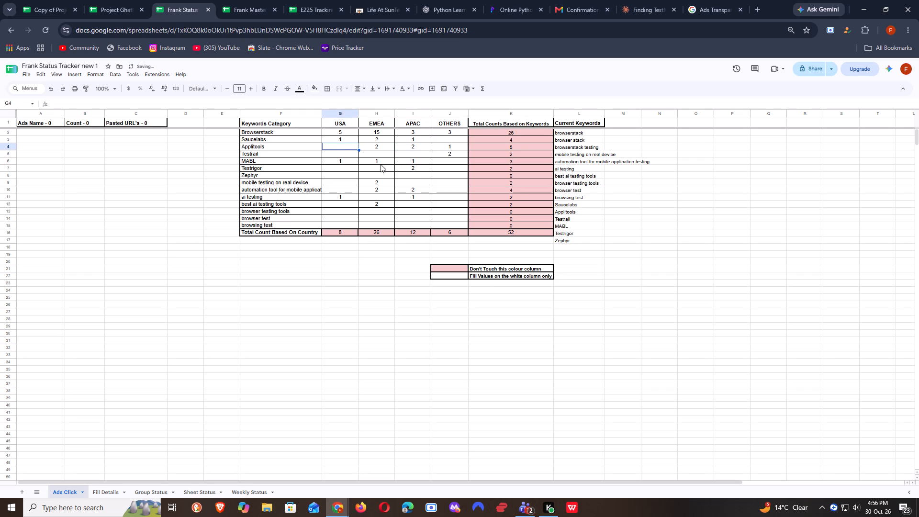
Compare the keyword counts in the Ads Clicked Tracker's New Keywords table with those in the Frank Status Tracker's Ads Click sheet.
click(52, 0)
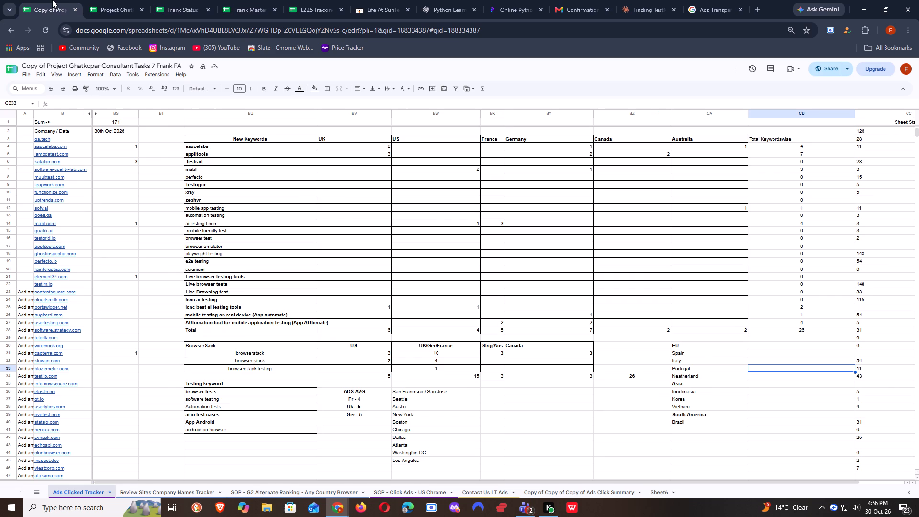
click(157, 0)
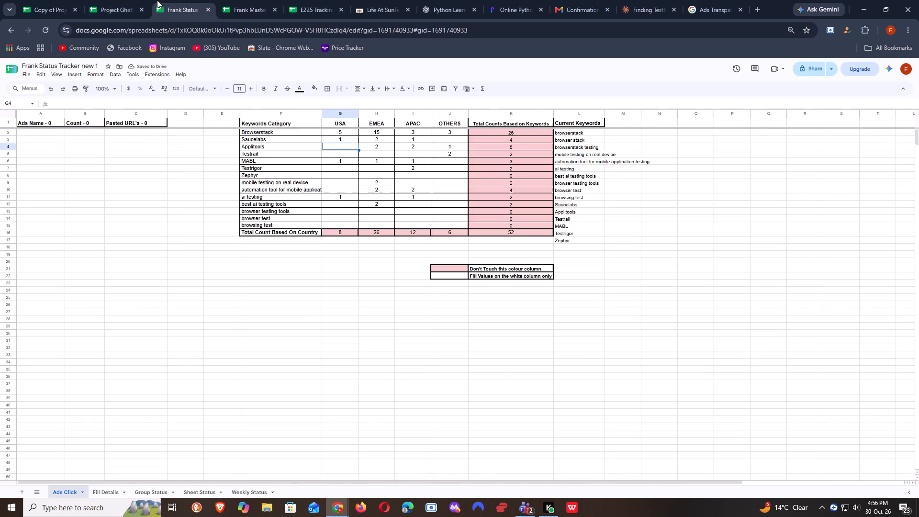
click(314, 326)
click(64, 0)
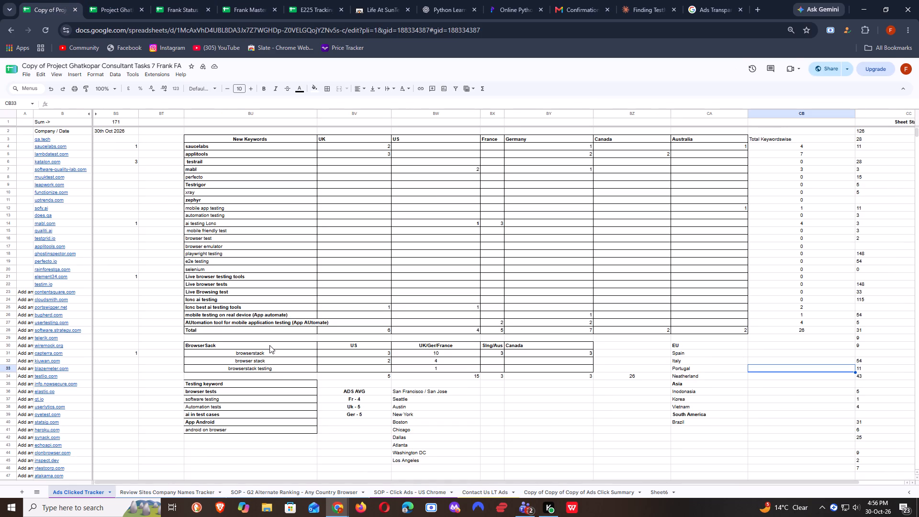
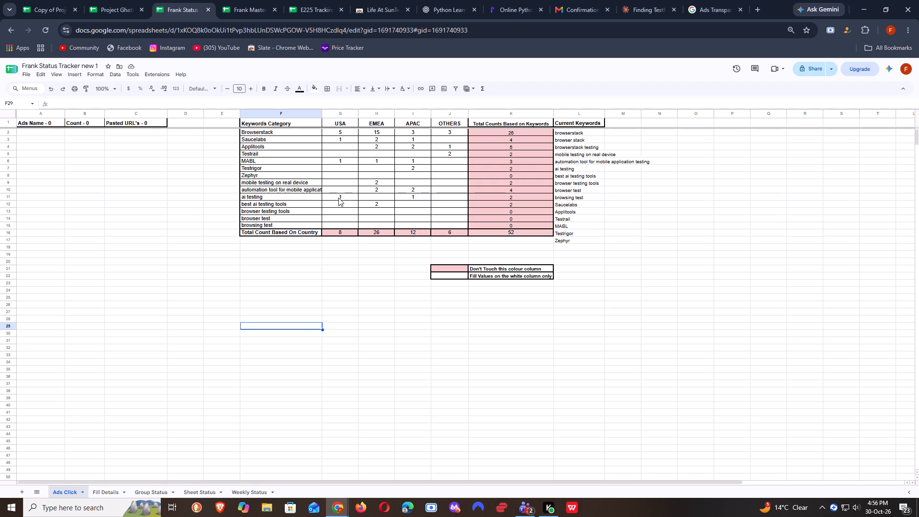
Compare the best ai testing tools row's UK and US counts in the Ads Clicked Tracker with its EMEA count in the Frank Status Tracker.
click(28, 0)
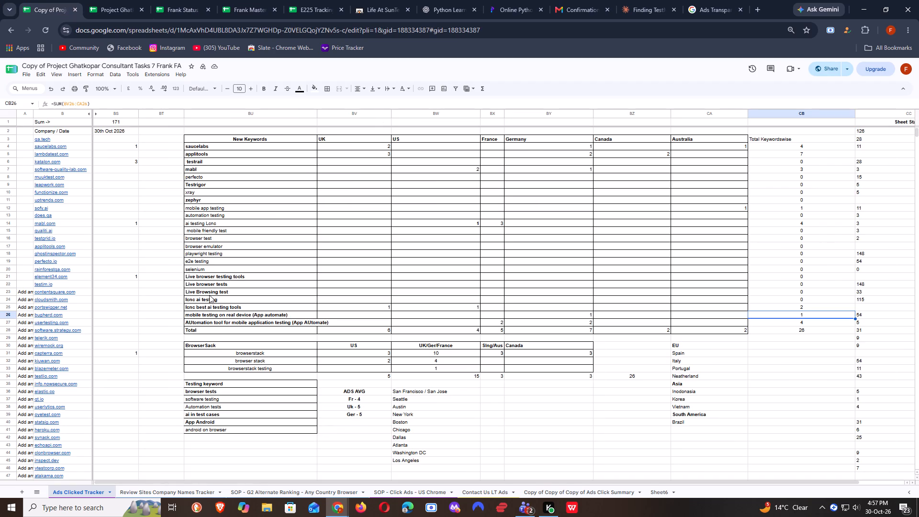
click(357, 307)
click(412, 305)
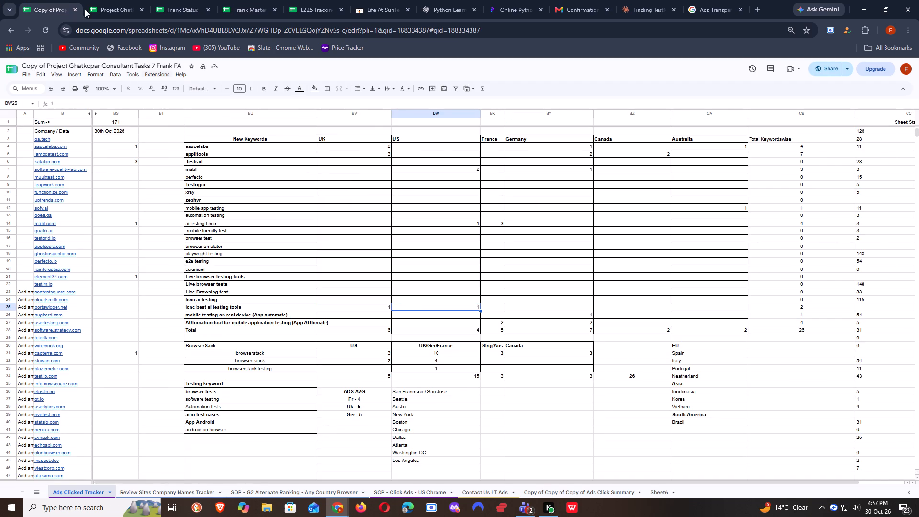
click(119, 0)
click(170, 0)
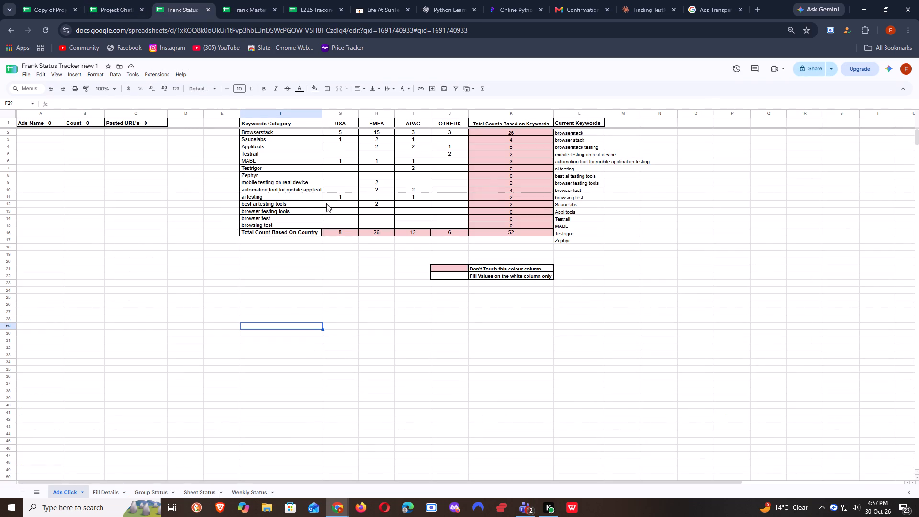
click(370, 205)
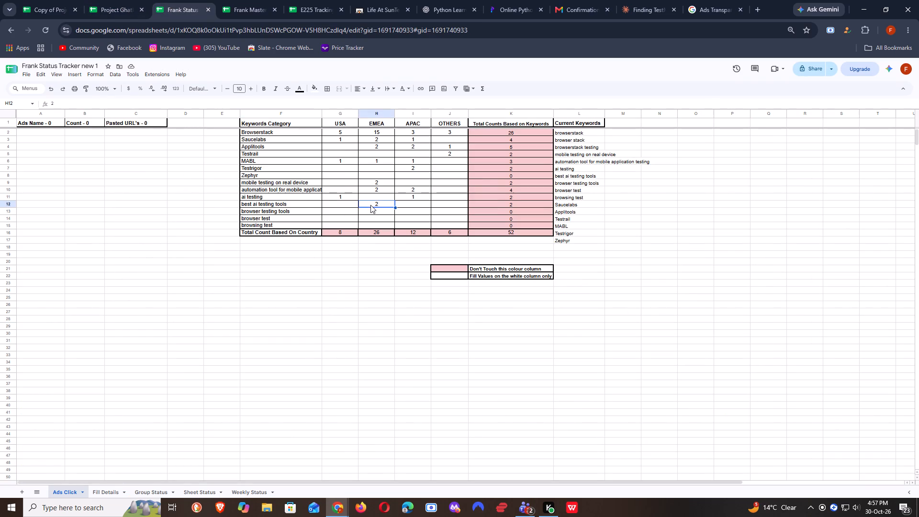
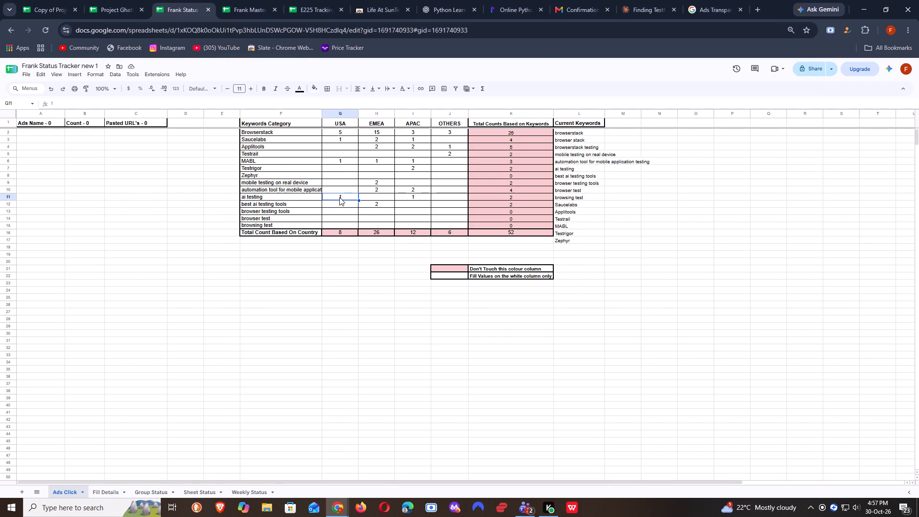
Clear the USA count in the ai testing row of the Ads Click sheet.
key(BackSpace)
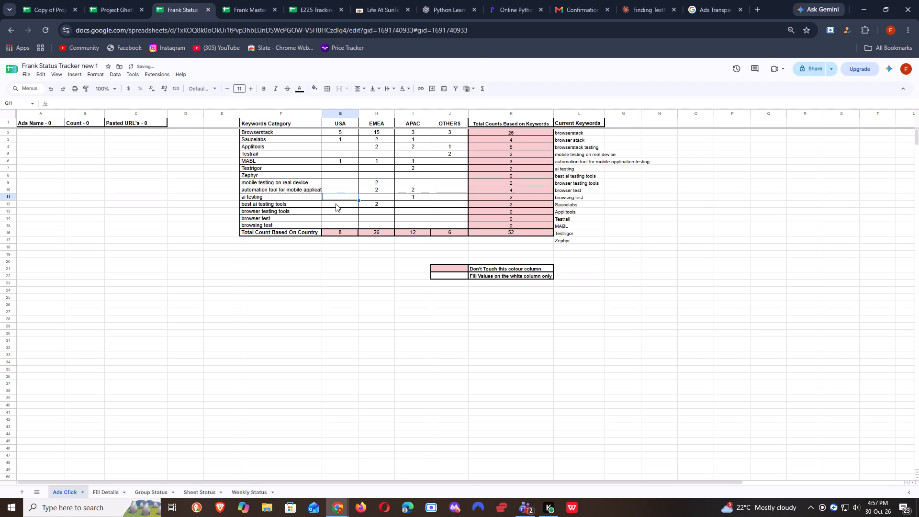
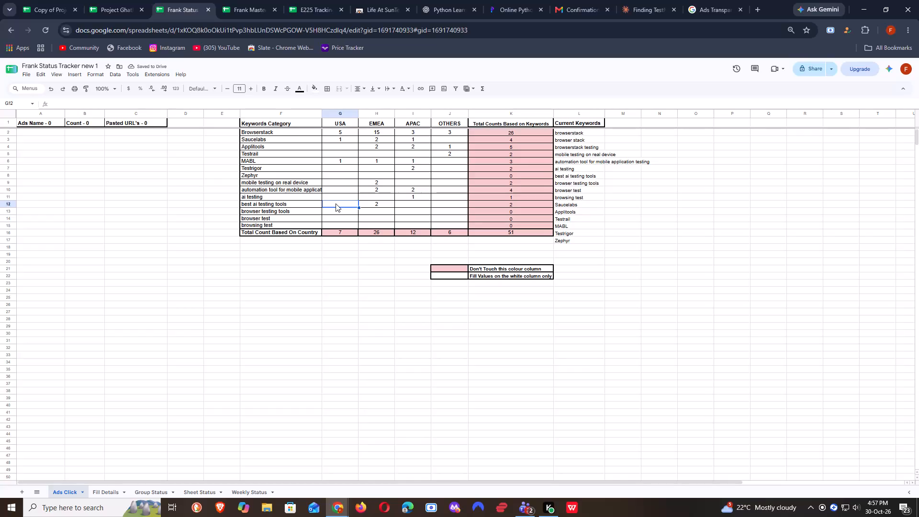
Set both the USA and EMEA counts to 1 in the best ai testing tools row of the Ads Click sheet.
key(1)
click(367, 203)
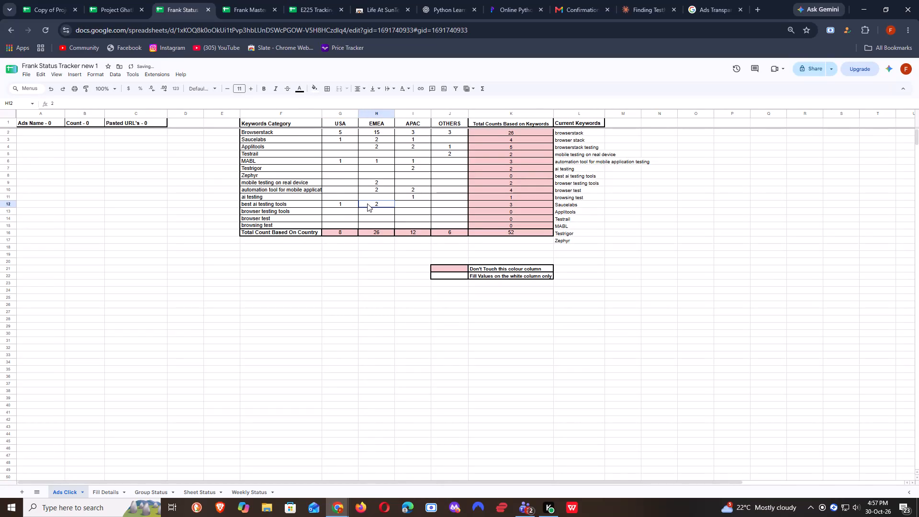
key(BackSpace)
key(1)
key(Return)
click(164, 285)
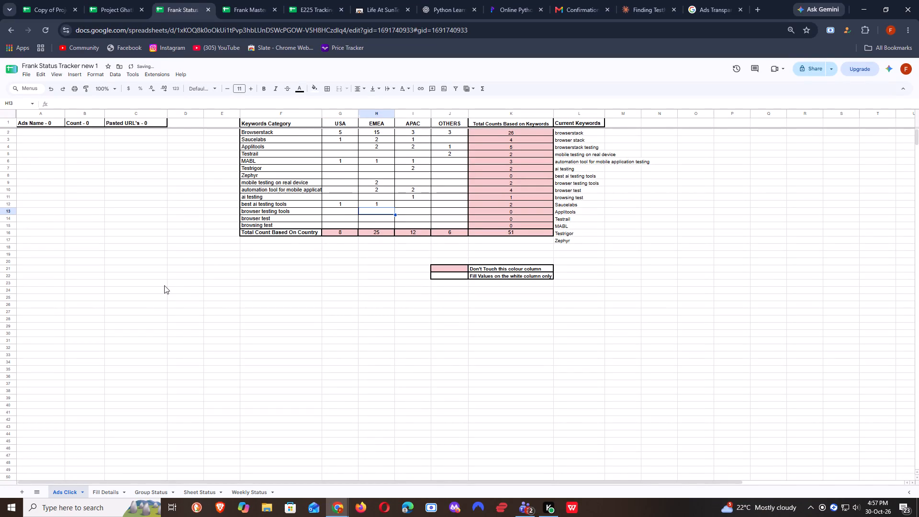
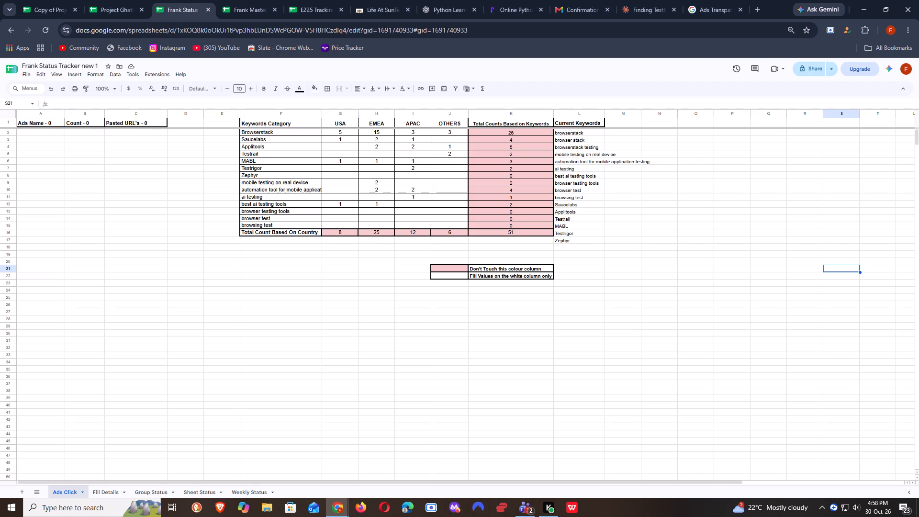
Set the EMEA counts to 1 in the mobile testing on real device and automation tool for mobile application testing rows.
key(BackSpace)
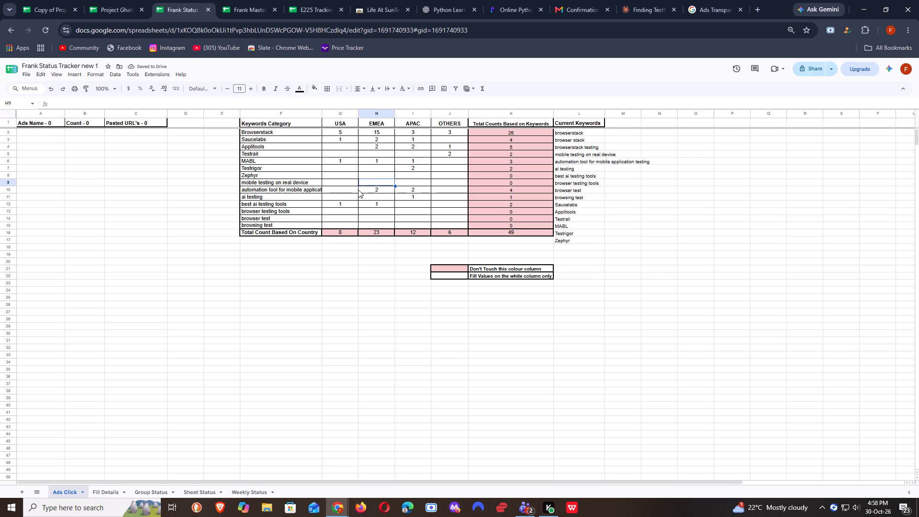
click(364, 190)
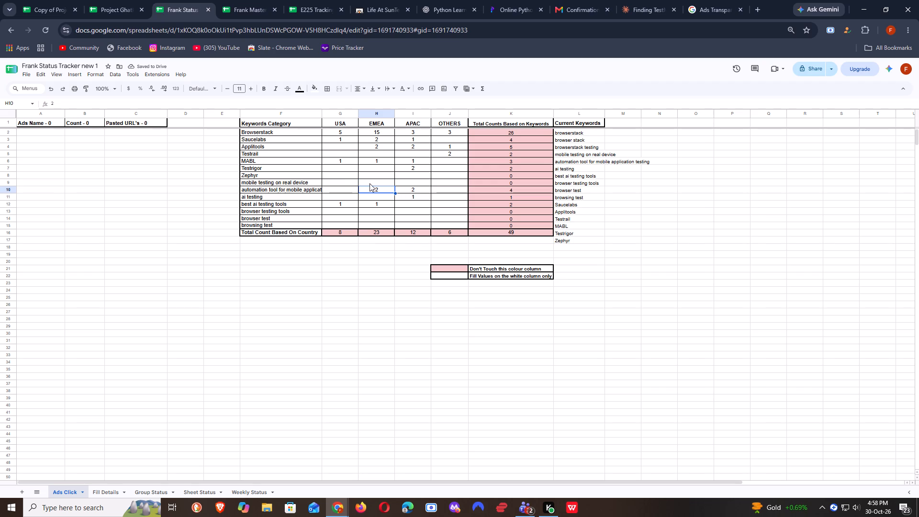
key(BackSpace)
key(1)
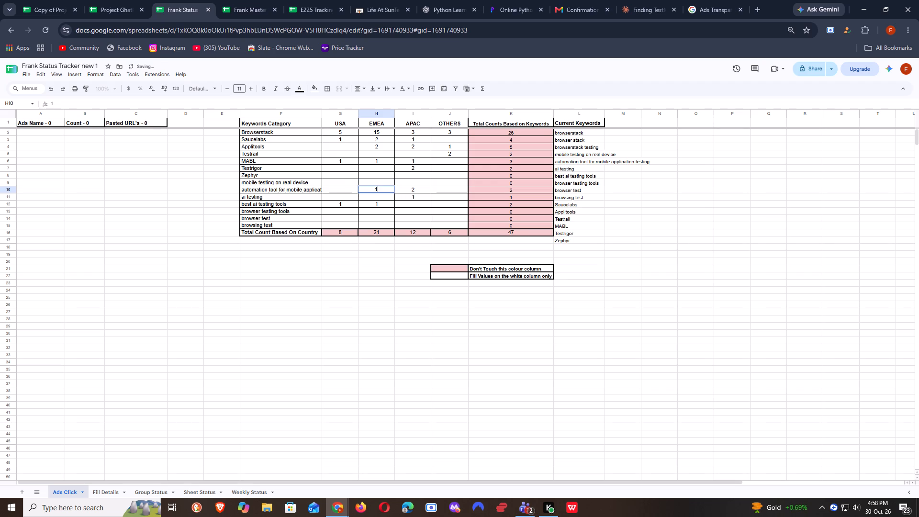
click(370, 183)
key(1)
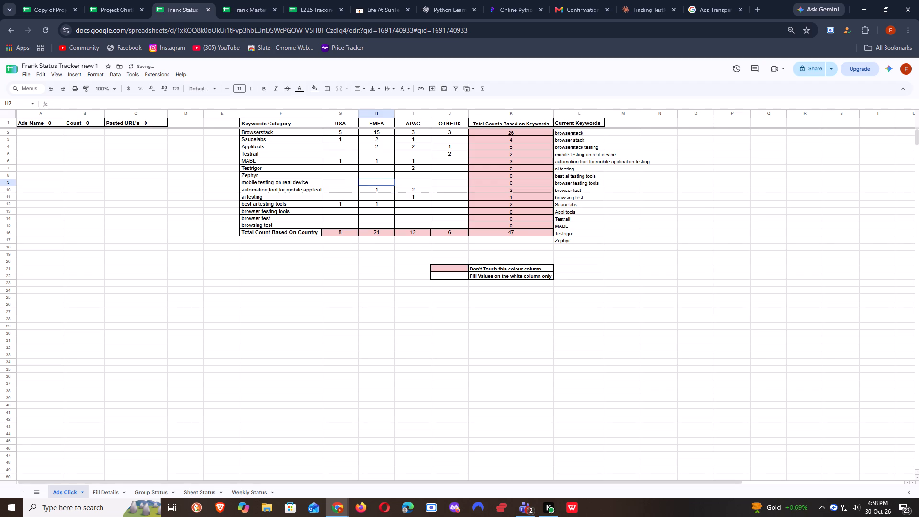
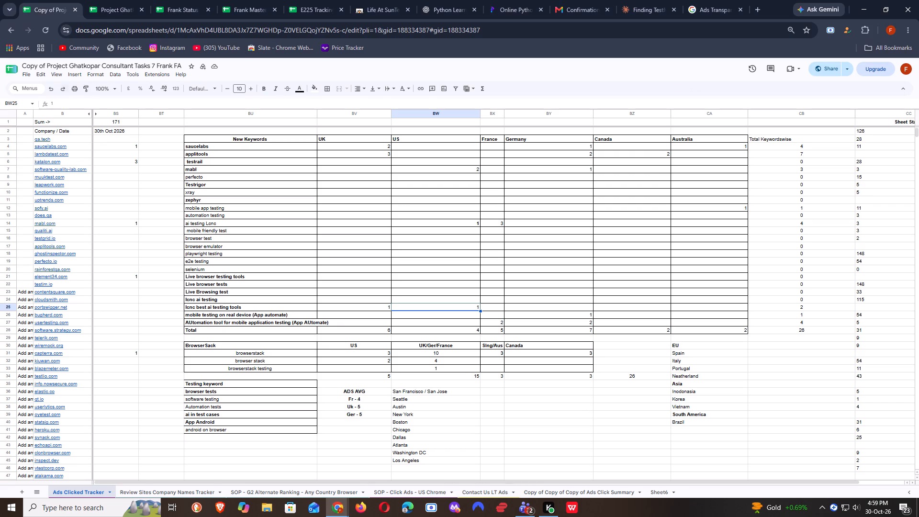
Set the EMEA count to 1 in the browser test row of the Frank Status Tracker's Ads Click sheet.
click(142, 0)
click(174, 0)
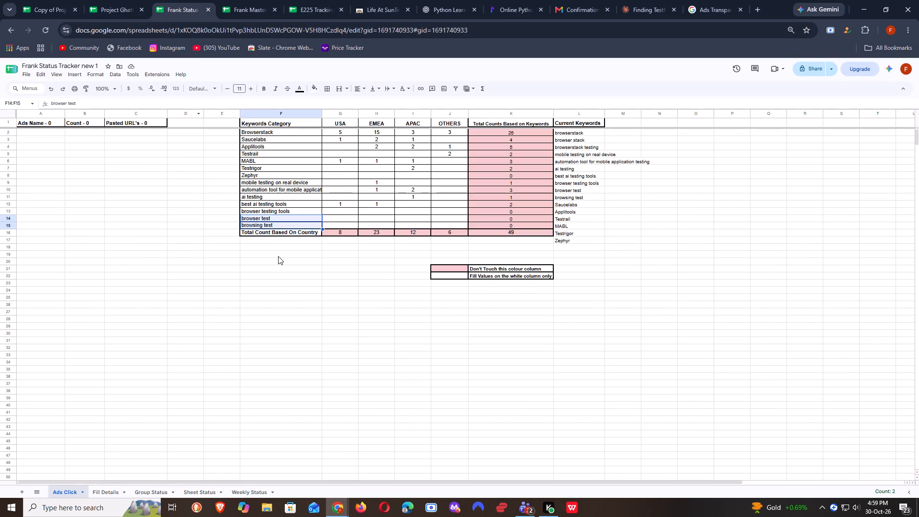
click(278, 256)
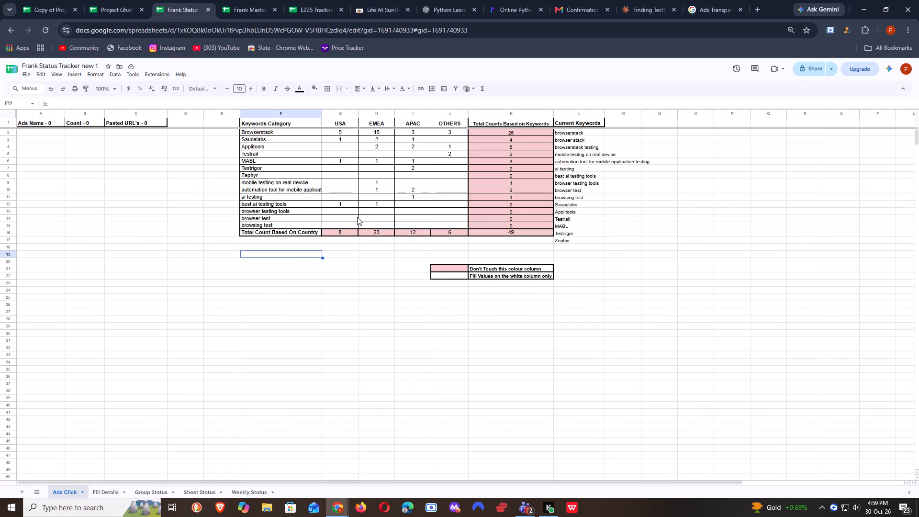
click(369, 220)
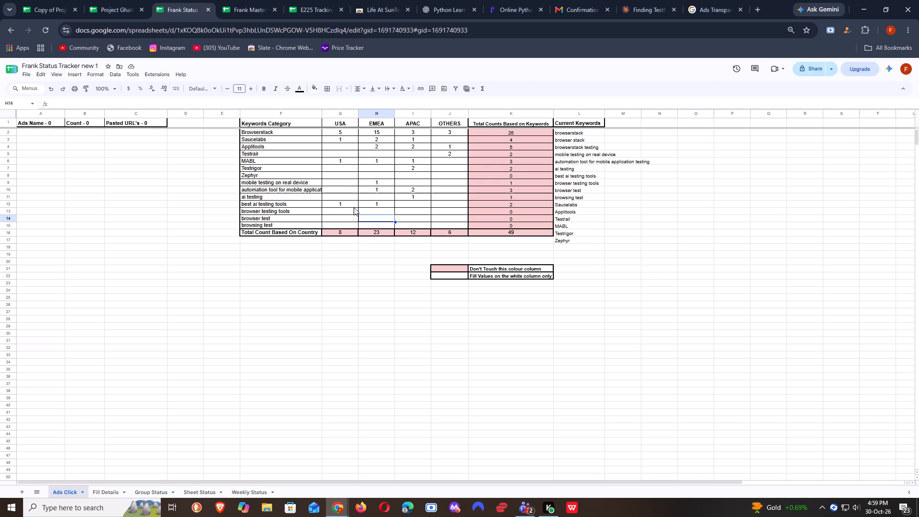
key(1)
key(Return)
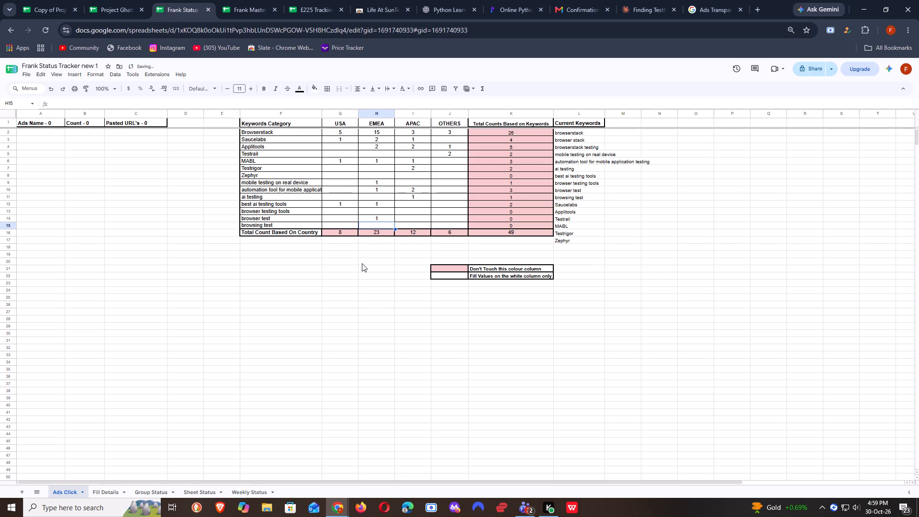
click(362, 263)
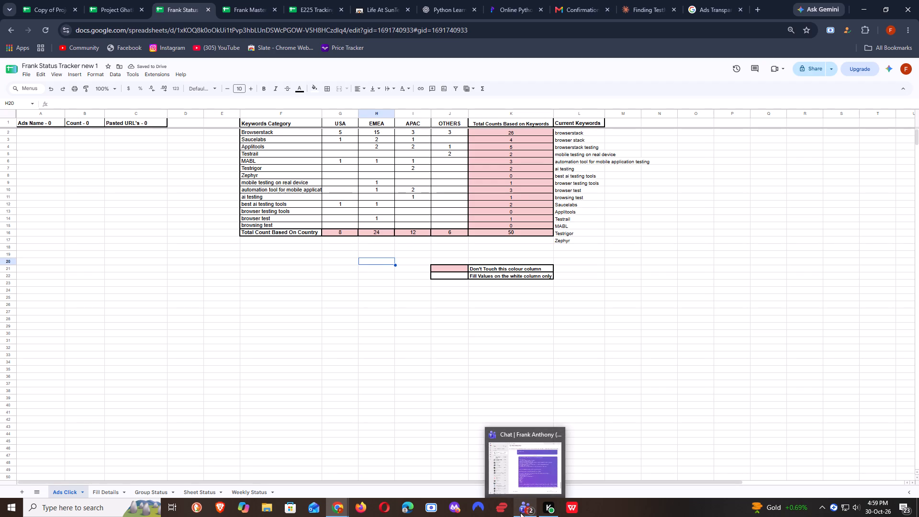
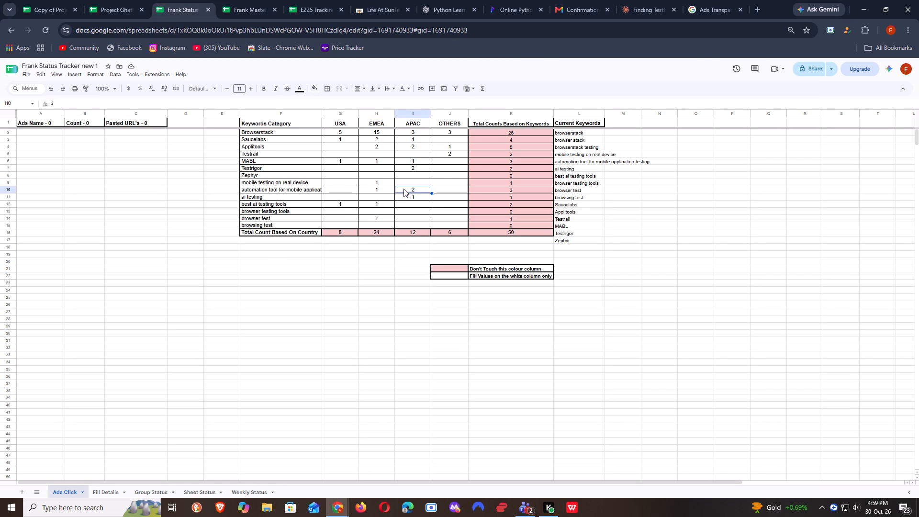
Clear the APAC counts in the automation tool for mobile application testing and ai testing rows of the Ads Click sheet.
key(BackSpace)
click(410, 197)
key(BackSpace)
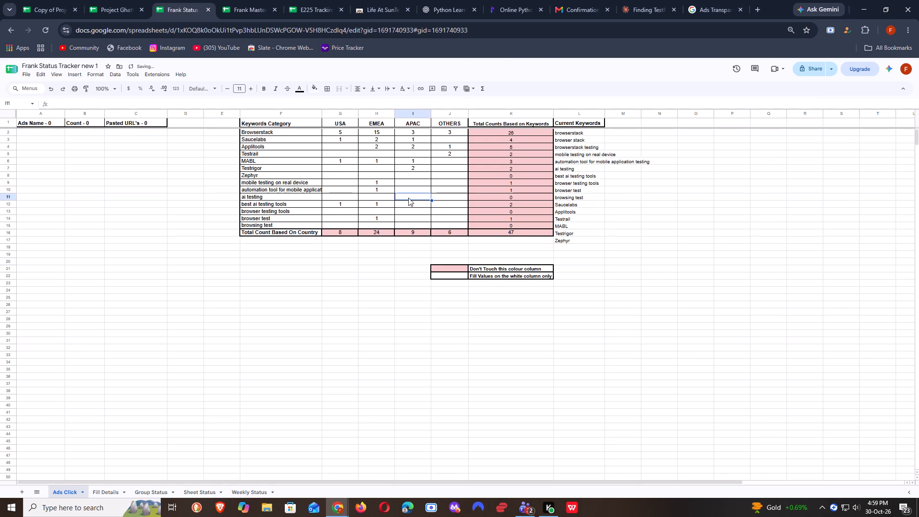
click(236, 236)
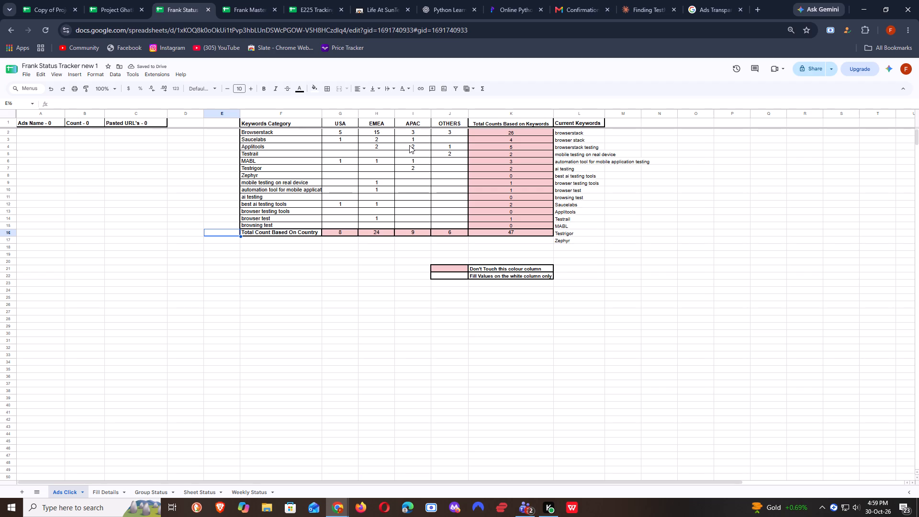
Switch back to the Ads Clicked Tracker in the project tasks spreadsheet to cross-check the keyword counts by country.
click(47, 0)
click(484, 442)
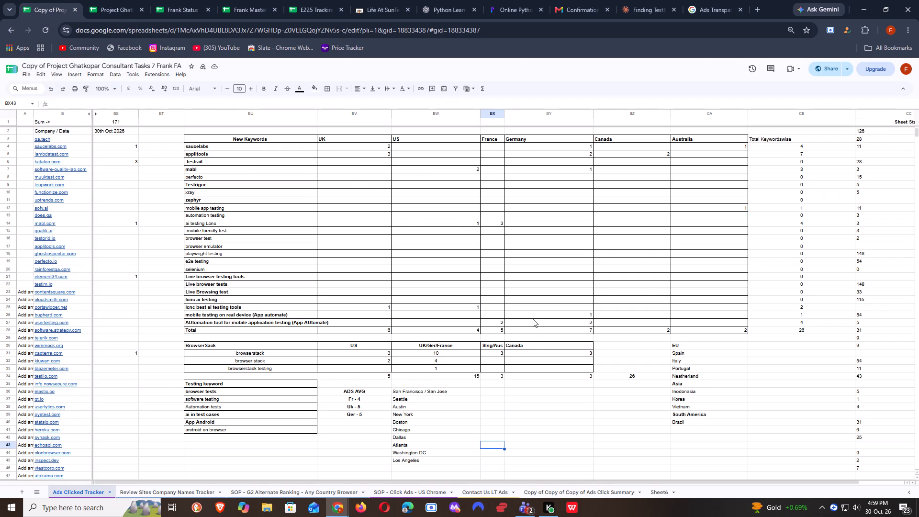
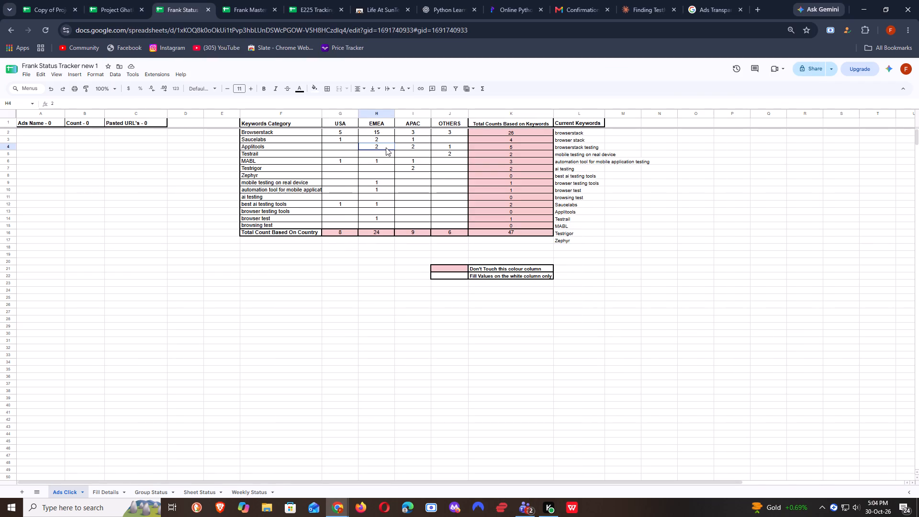
Clear the EMEA and APAC counts in the Applitools row of the Ads Click sheet.
key(BackSpace)
click(377, 286)
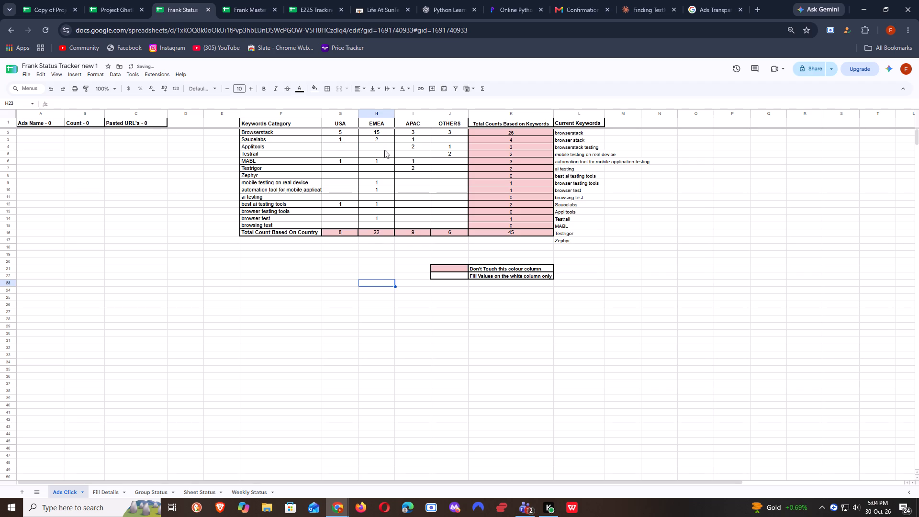
click(407, 149)
key(BackSpace)
click(388, 257)
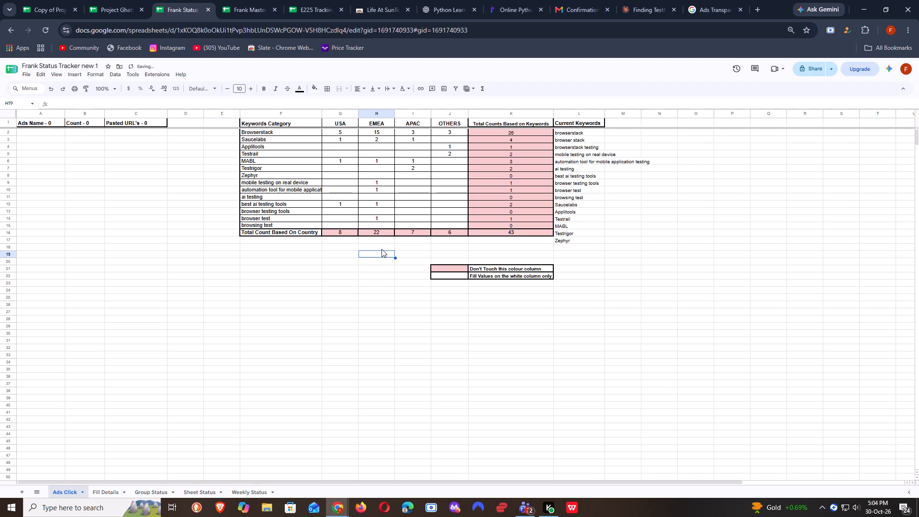
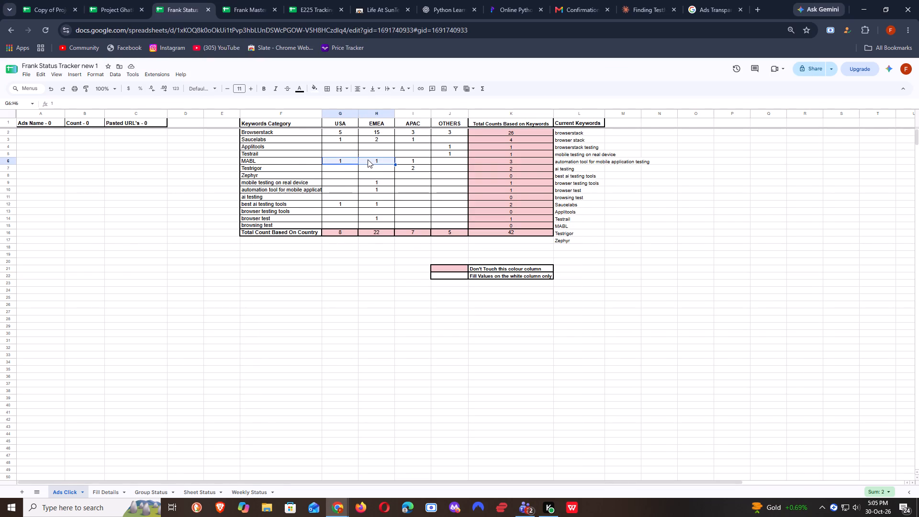
Clear the USA and EMEA counts in the MABL row of the Ads Click sheet.
key(Delete)
click(313, 327)
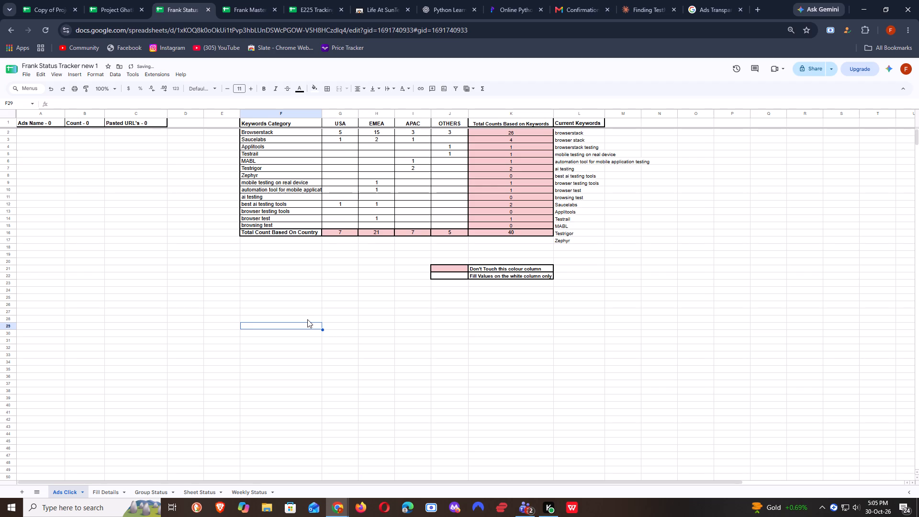
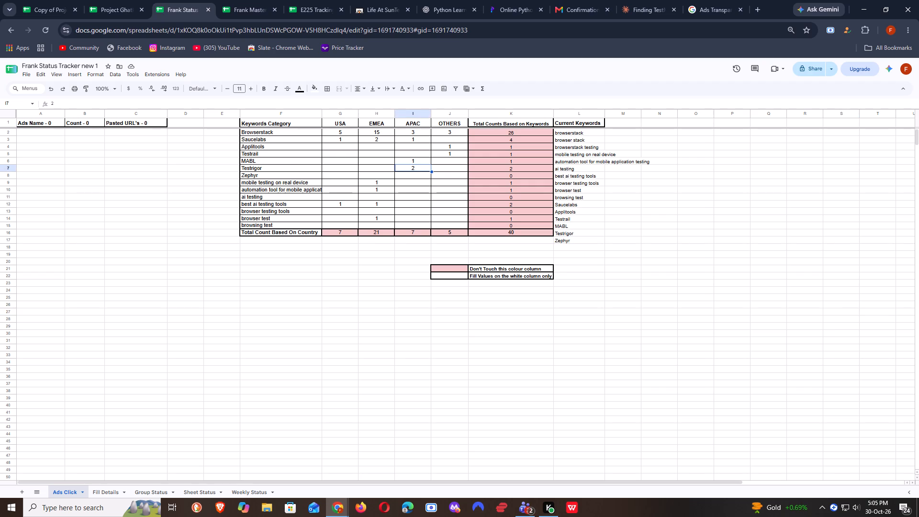
Set the APAC count for the Testrigor keyword to 1 in the Ads Click sheet.
key(BackSpace)
key(1)
key(Return)
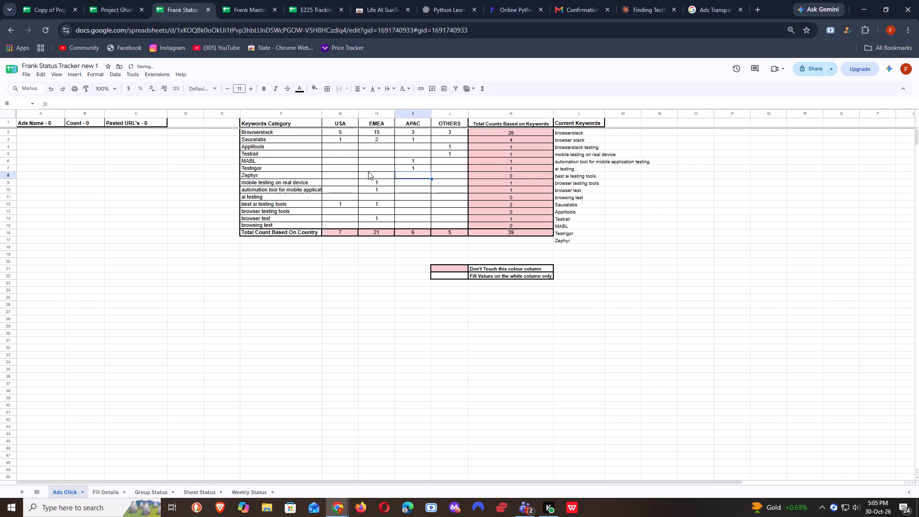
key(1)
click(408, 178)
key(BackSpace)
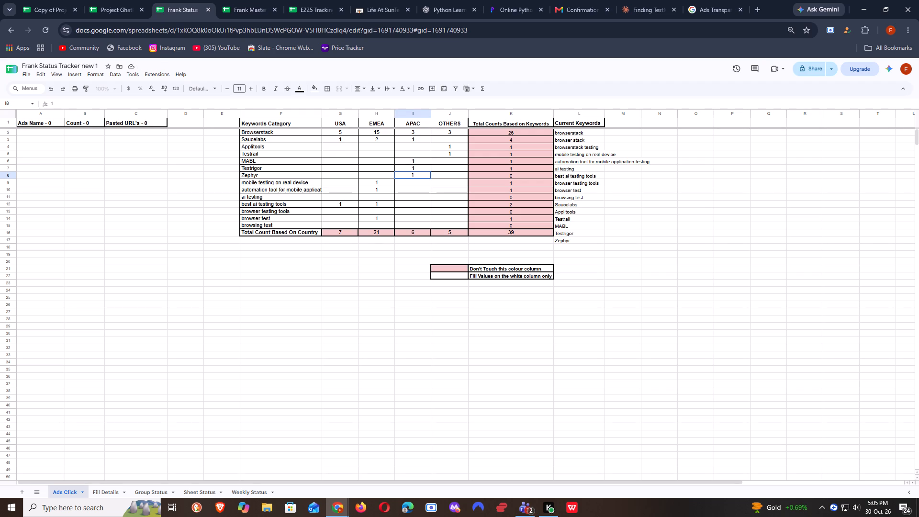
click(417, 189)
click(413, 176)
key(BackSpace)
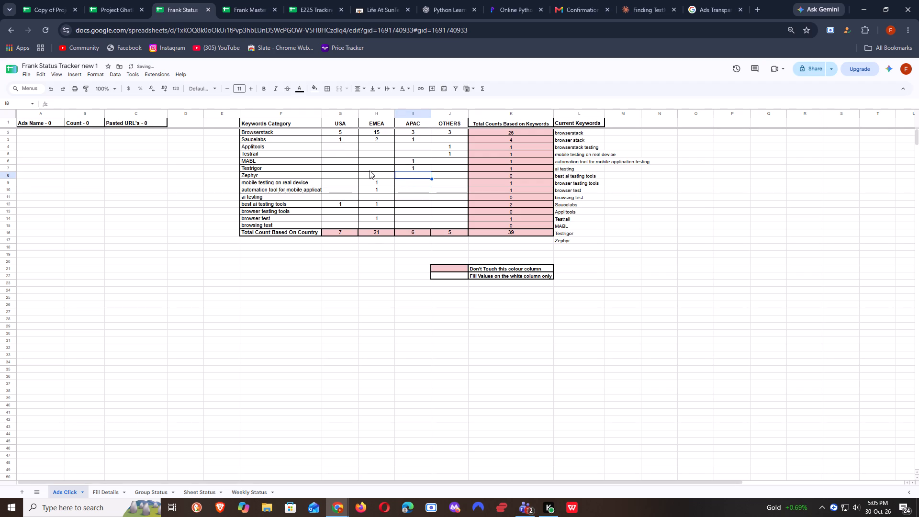
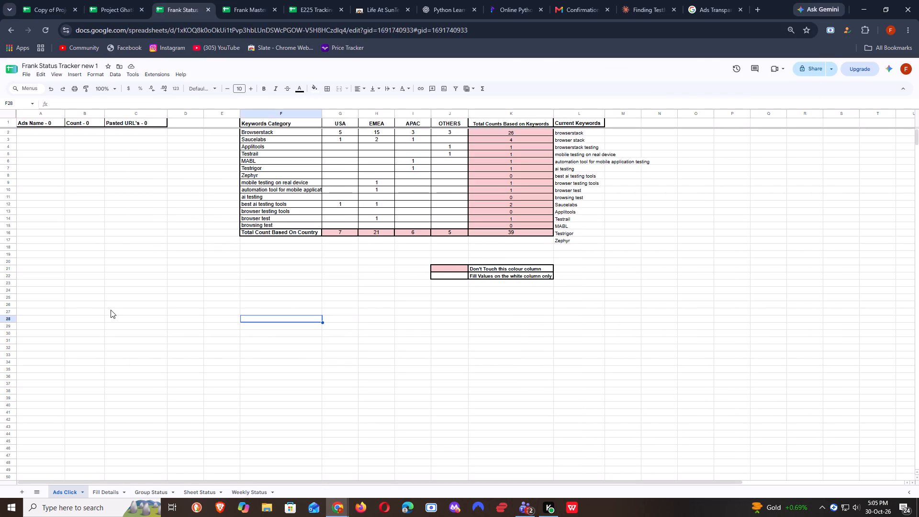
Return to the Ads Clicked Tracker sheet in the Project Ghatkopar Consultant Tasks copy to check the keyword counts by region.
click(53, 0)
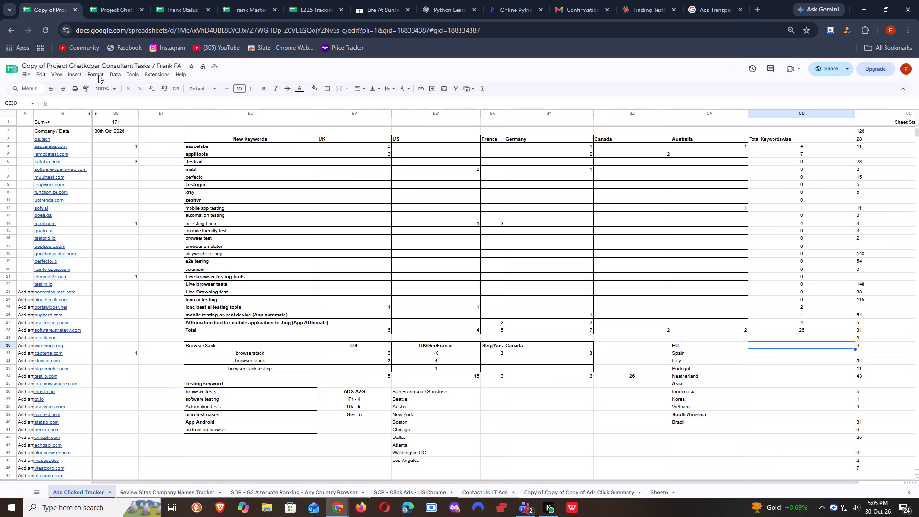
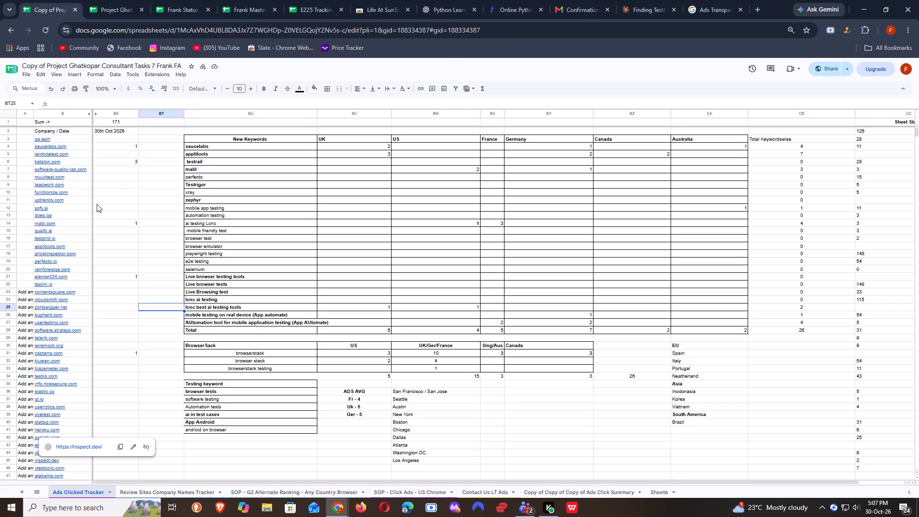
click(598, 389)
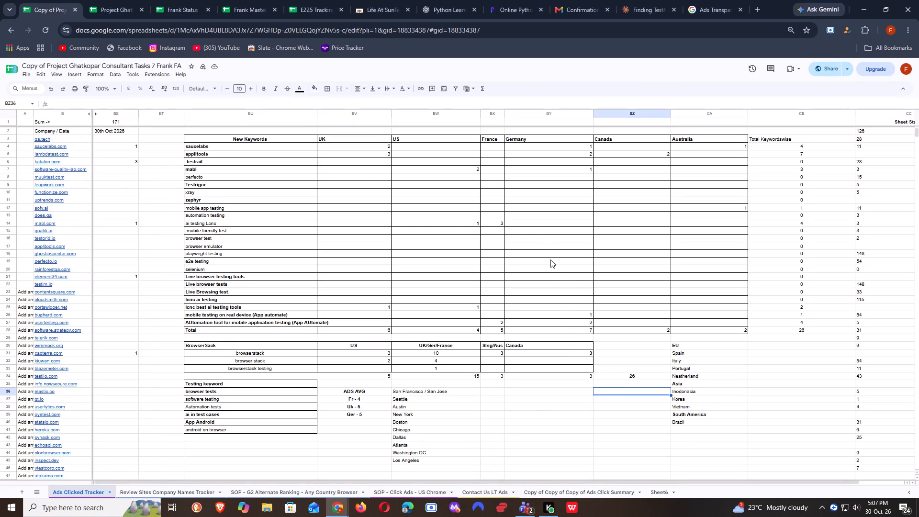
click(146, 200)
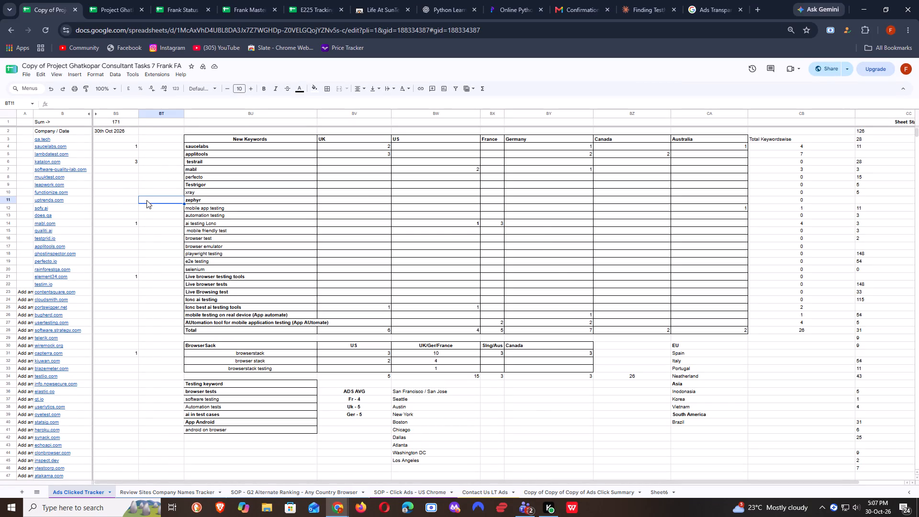
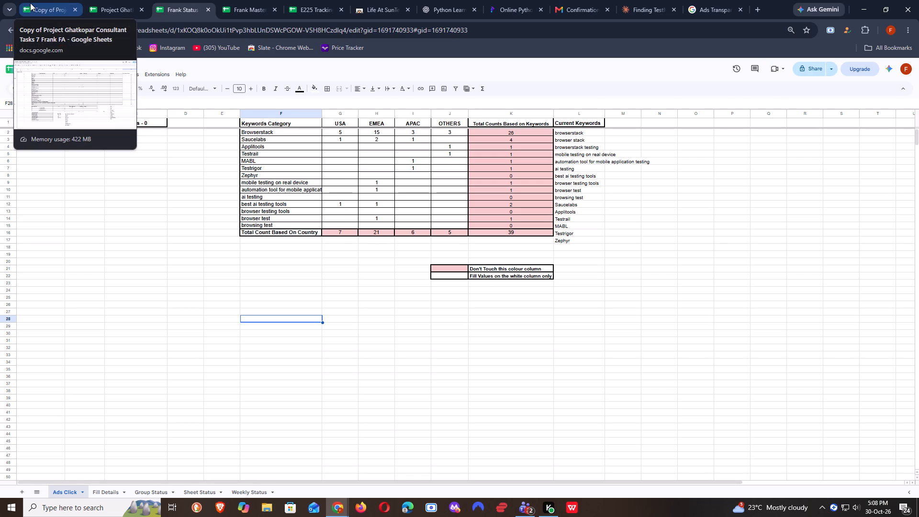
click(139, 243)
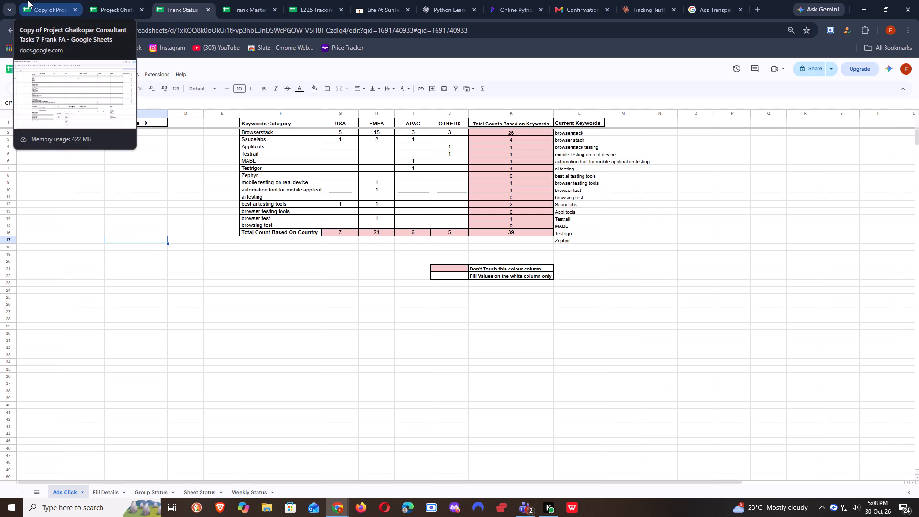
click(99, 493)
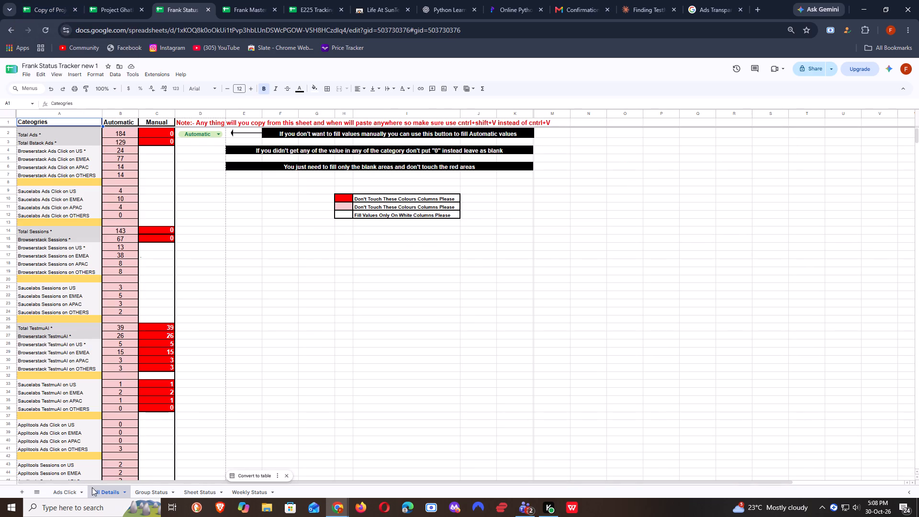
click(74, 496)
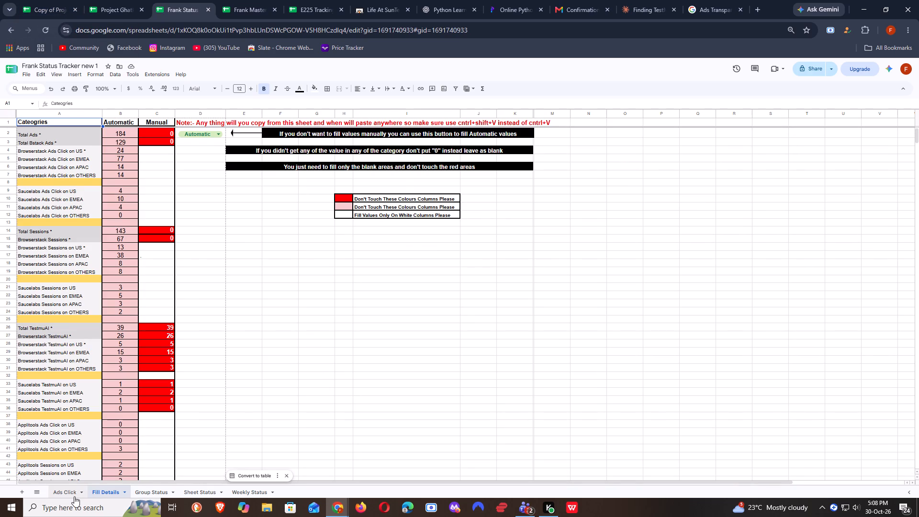
Find osbsoftware from the incognito landing page in the Ads Clicked Tracker and set its 30th Oct 2026 count to 3.
click(58, 0)
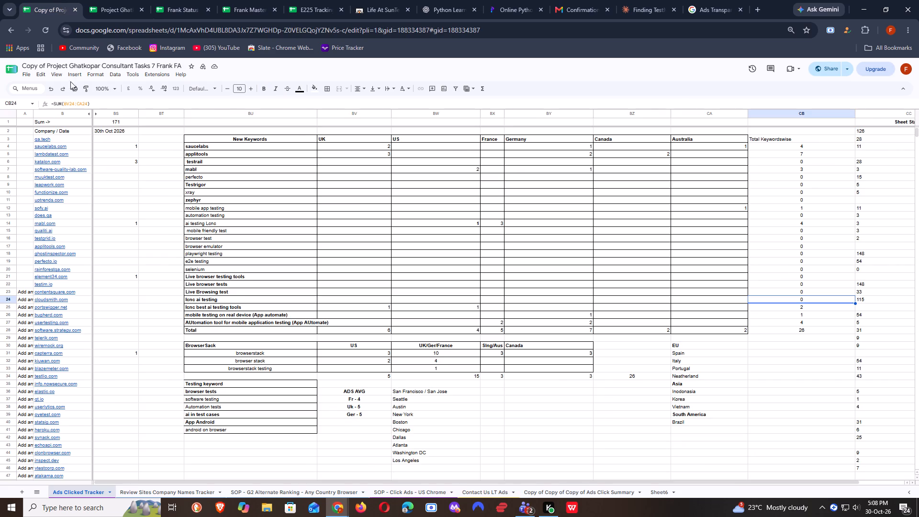
click(160, 310)
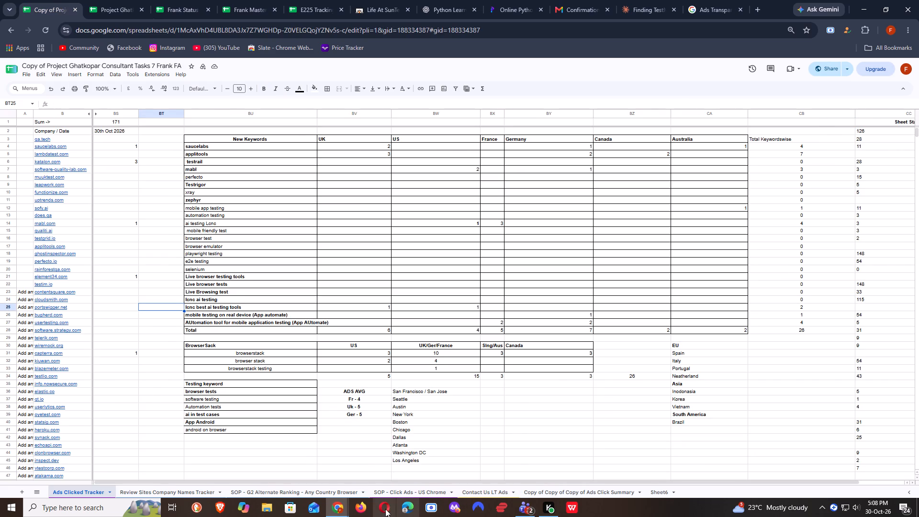
click(337, 505)
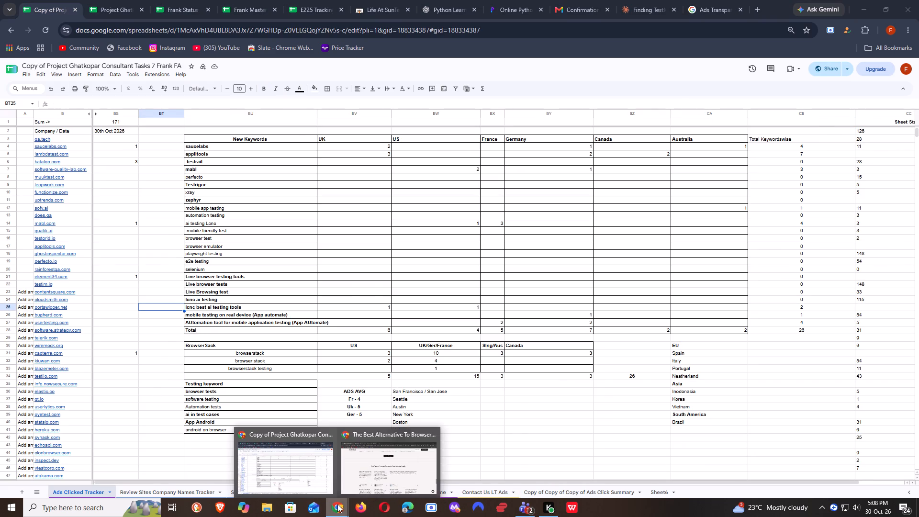
click(396, 462)
click(187, 0)
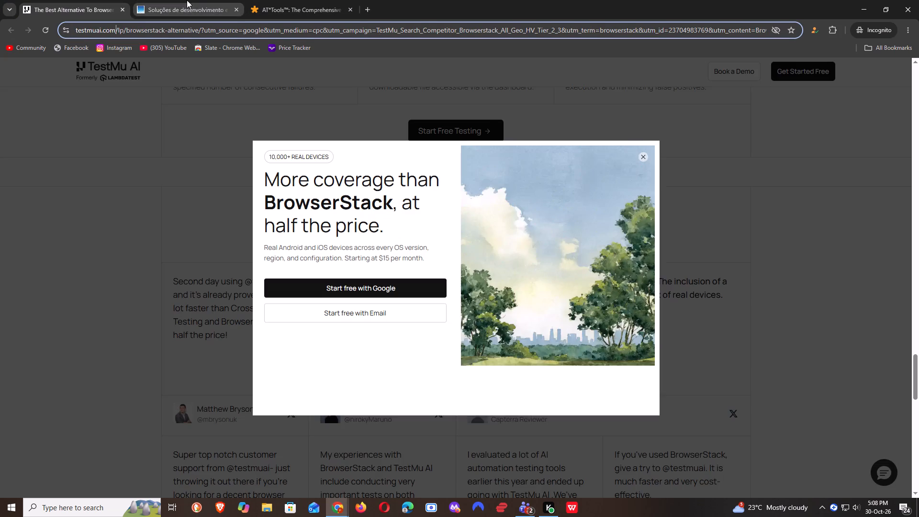
double_click(88, 29)
key(ctrl+c)
key(alt+Tab)
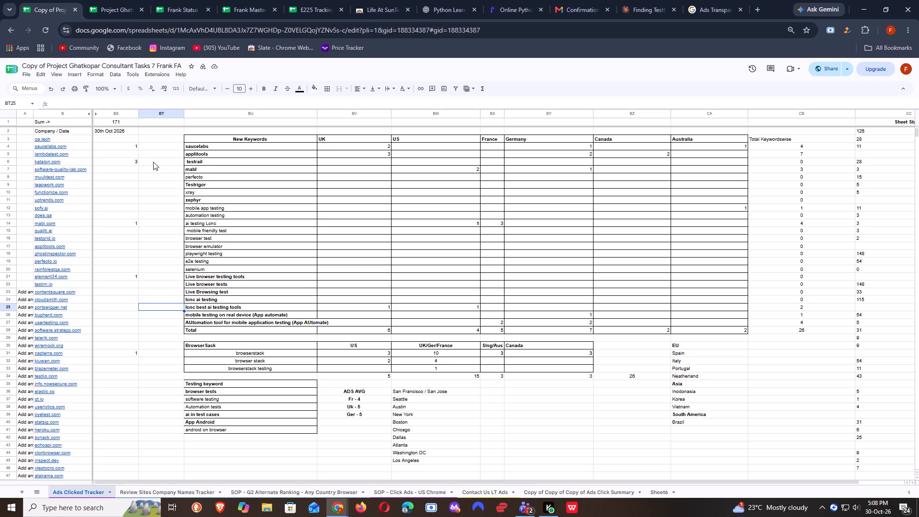
click(148, 163)
key(ctrl+f)
key(ctrl+v)
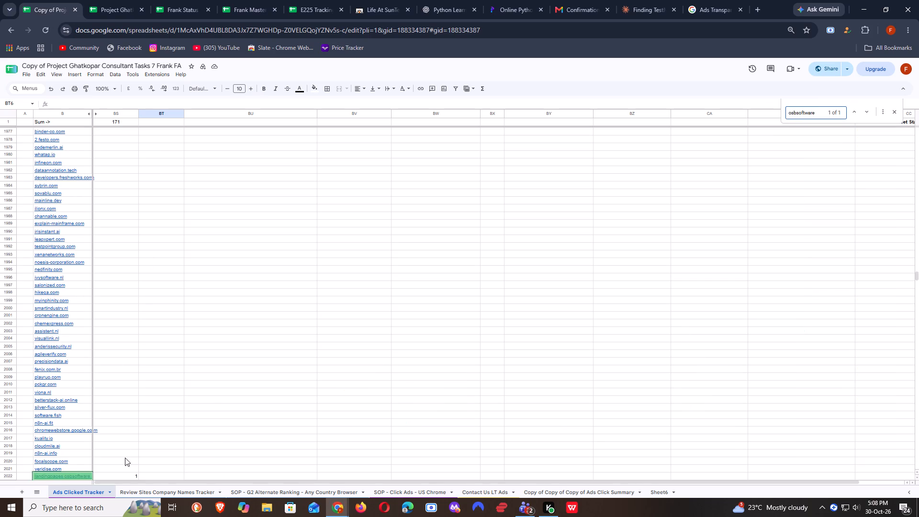
click(125, 475)
key(3)
key(Return)
Find atsqa from the AT*Tools landing page in the Ads Clicked Tracker and enter 2 as its 30th Oct 2026 count.
key(alt+Tab)
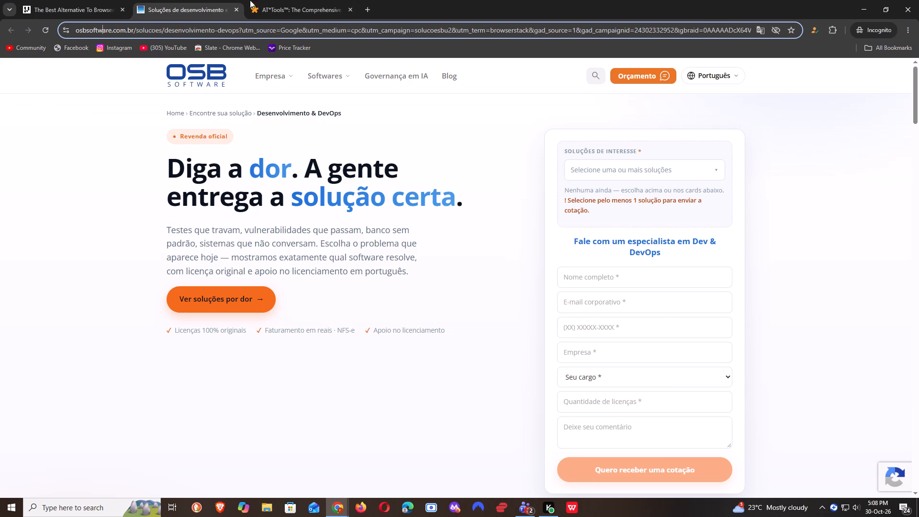
click(260, 0)
double_click(79, 33)
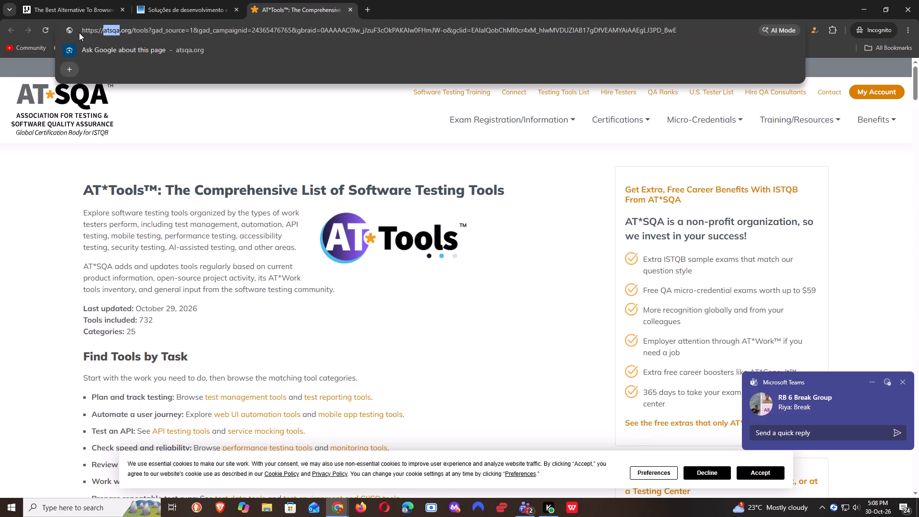
key(ctrl+c)
key(alt+Tab)
click(151, 262)
key(ctrl+f)
key(ctrl+v)
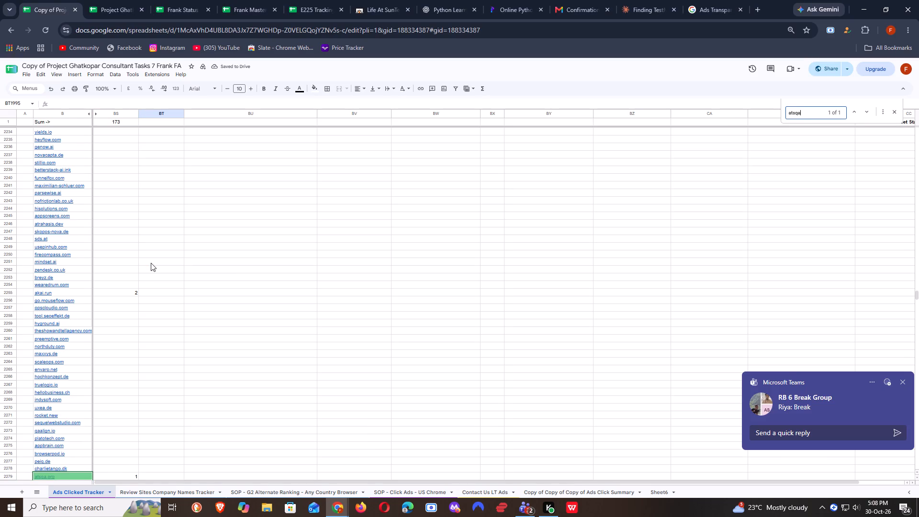
click(132, 473)
key(2)
key(alt+Return)
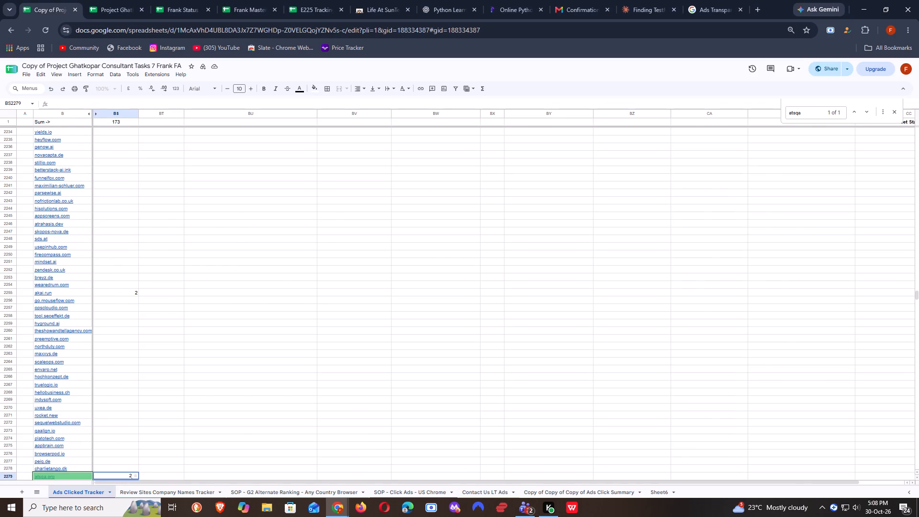
Close the incognito browser window holding the ad landing pages.
key(alt+Tab)
click(918, 0)
Dismiss the sheet search and return to the first rows of the Ads Clicked Tracker.
click(894, 113)
drag(918, 297, 916, 72)
click(156, 227)
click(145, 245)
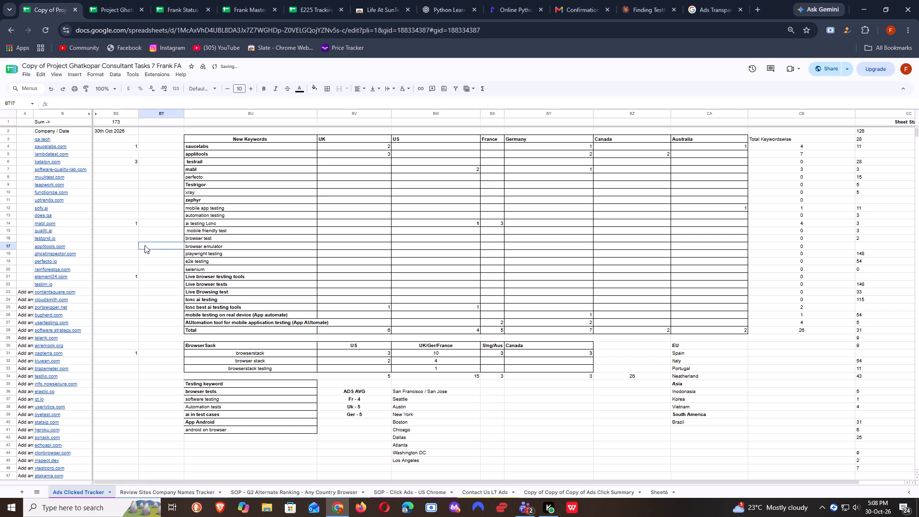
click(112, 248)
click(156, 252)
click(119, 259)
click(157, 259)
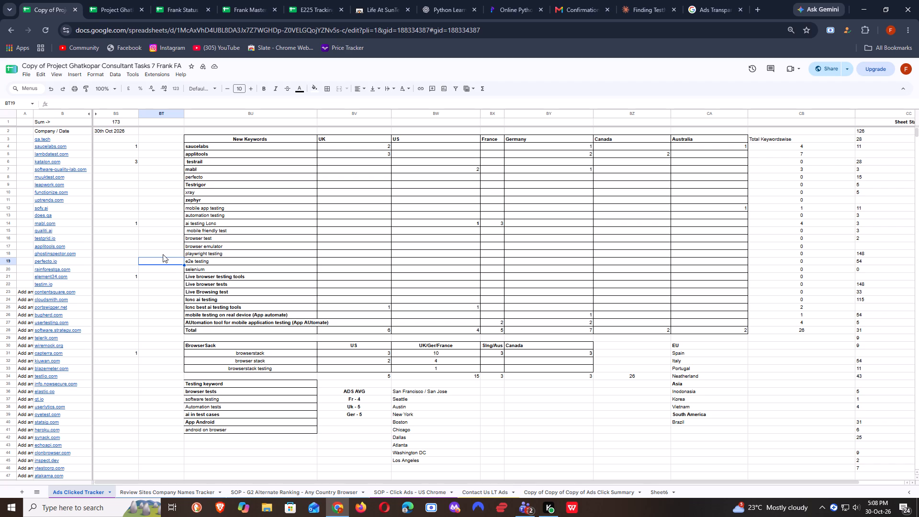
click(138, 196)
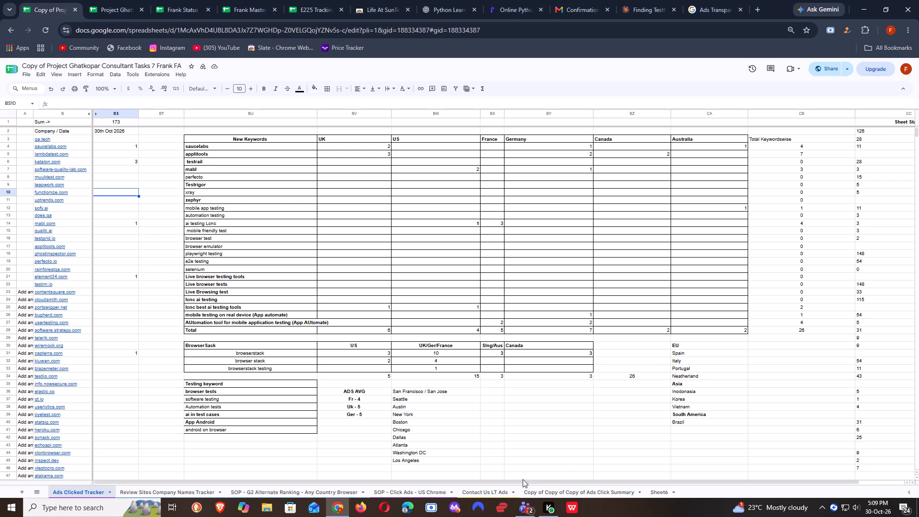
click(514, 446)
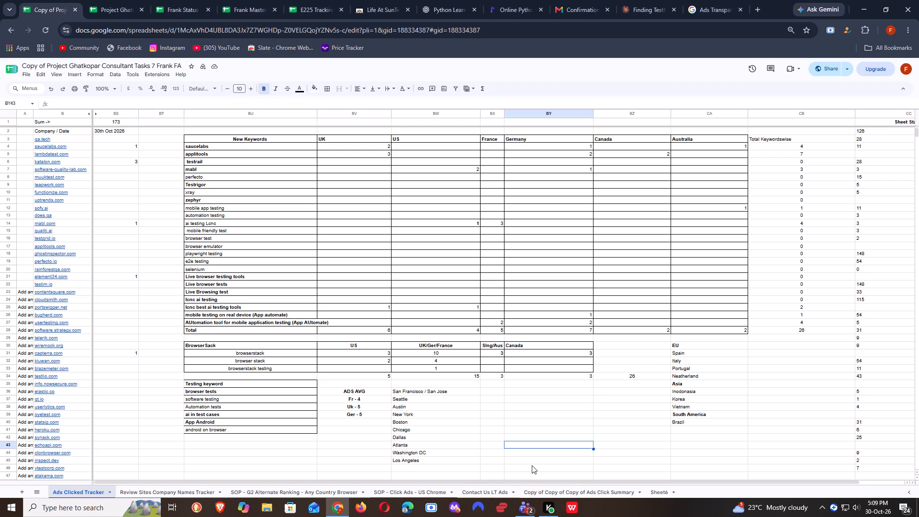
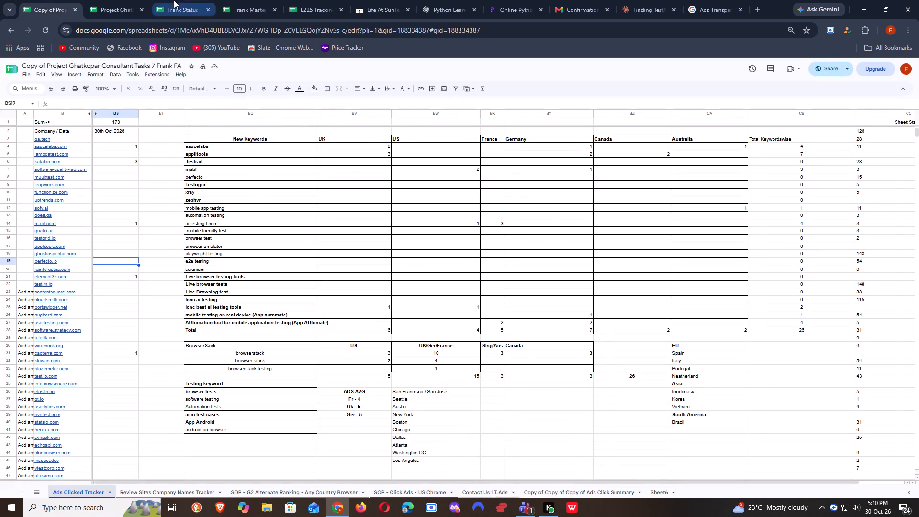
Switch to the Ads Click sheet of the Frank Status Tracker and select empty cell F29 below the keyword counts table.
click(273, 326)
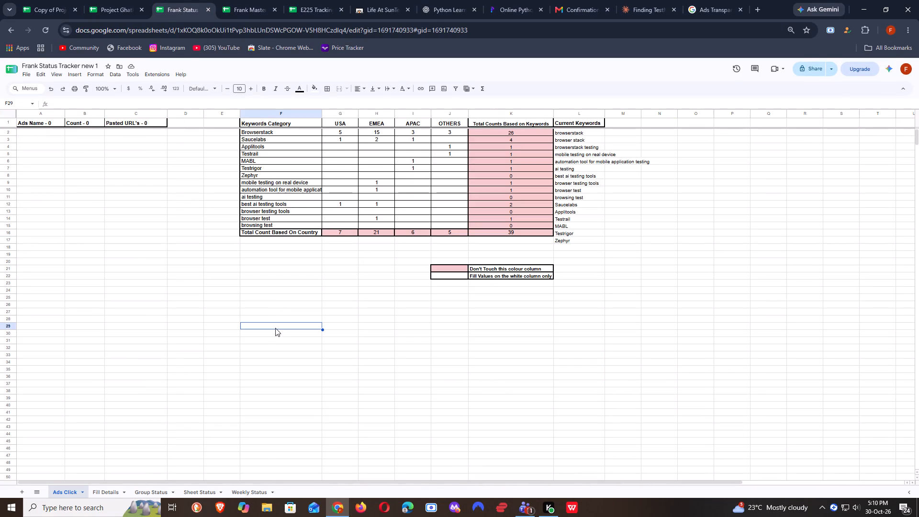
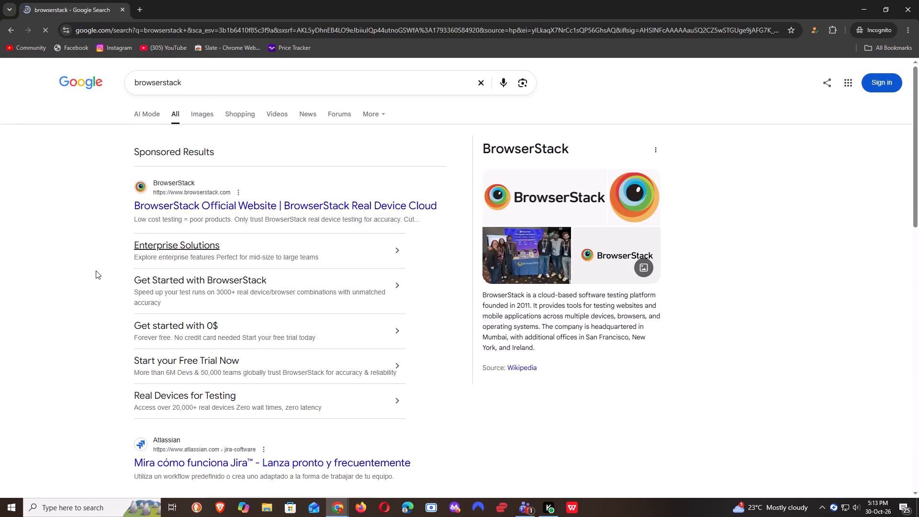
Examine the sponsored results for browserstack, going back and forth between the first and second results pages.
scroll(90, 278, down, 20)
scroll(90, 278, down, 13)
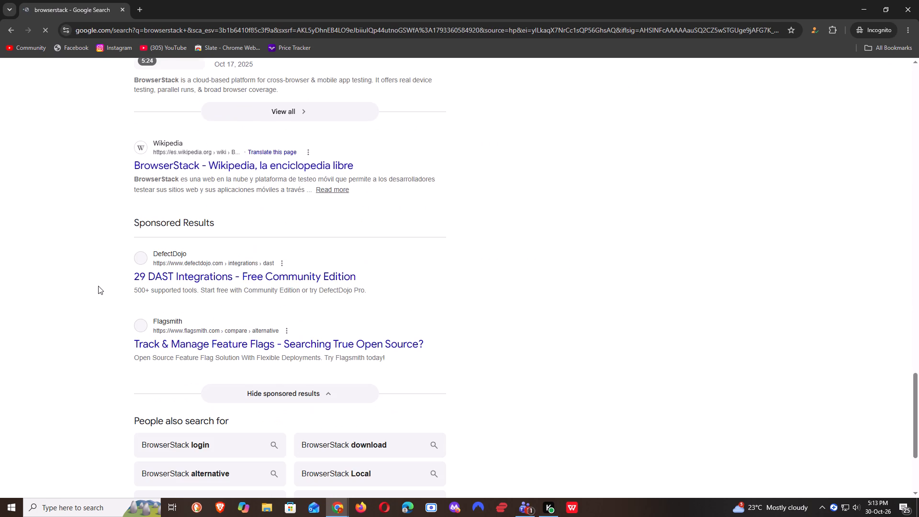
scroll(98, 286, down, 8)
click(244, 430)
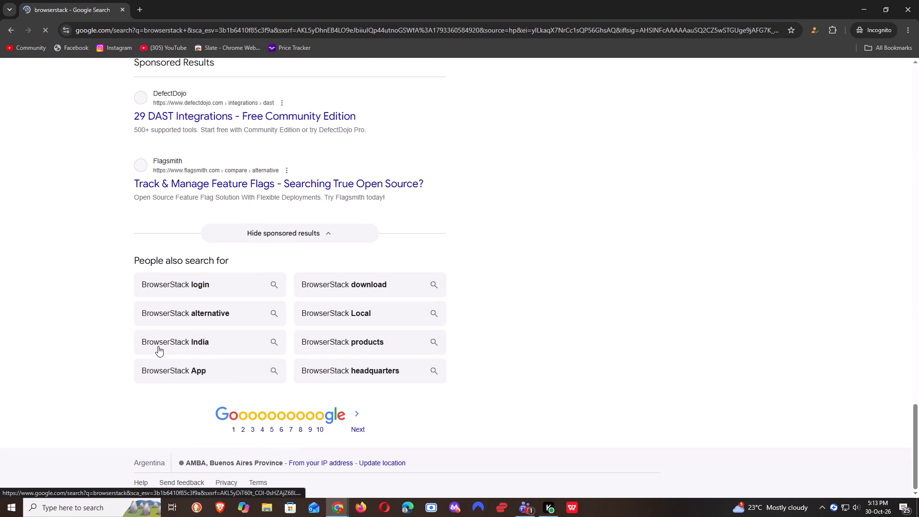
scroll(65, 311, down, 20)
scroll(65, 311, down, 1)
scroll(75, 311, up, 3)
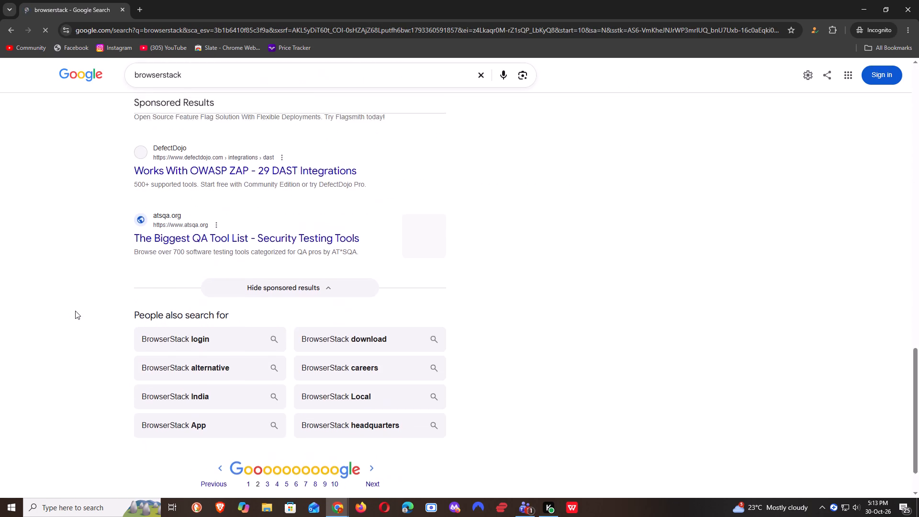
scroll(75, 311, down, 7)
click(248, 431)
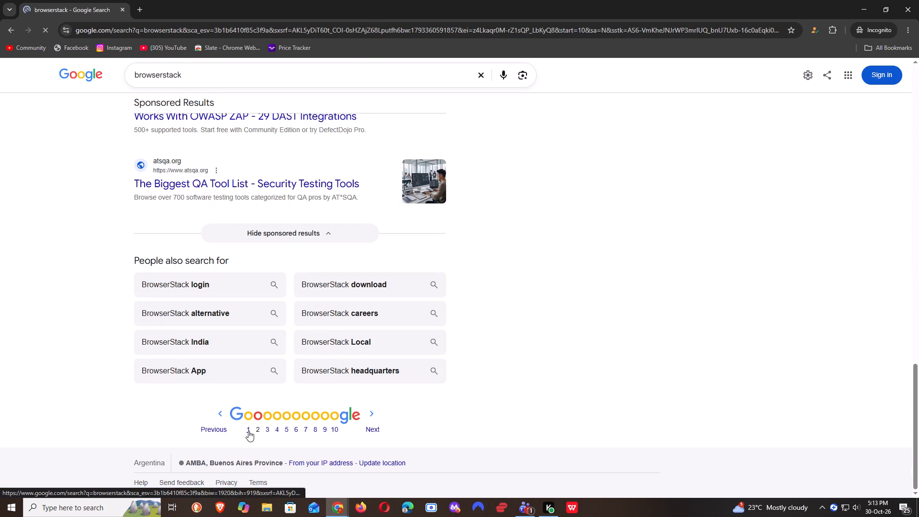
scroll(70, 307, down, 20)
scroll(70, 307, down, 1)
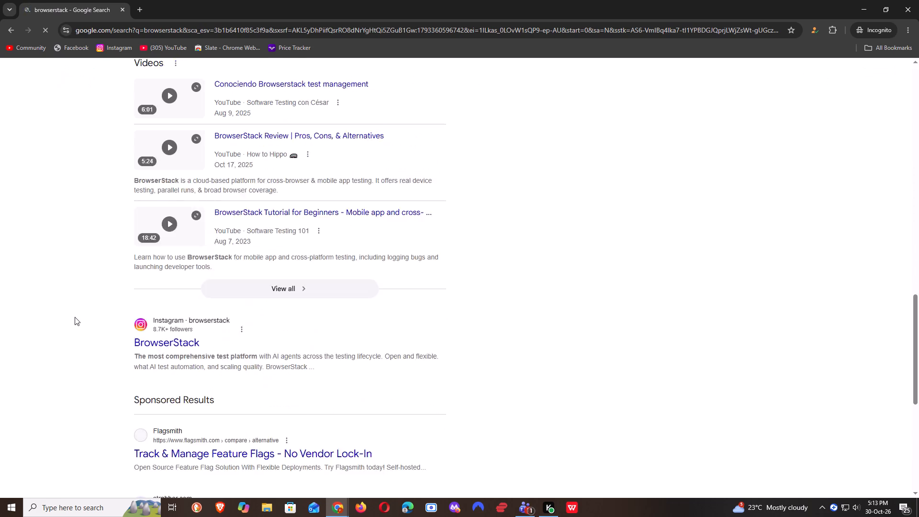
scroll(75, 317, down, 15)
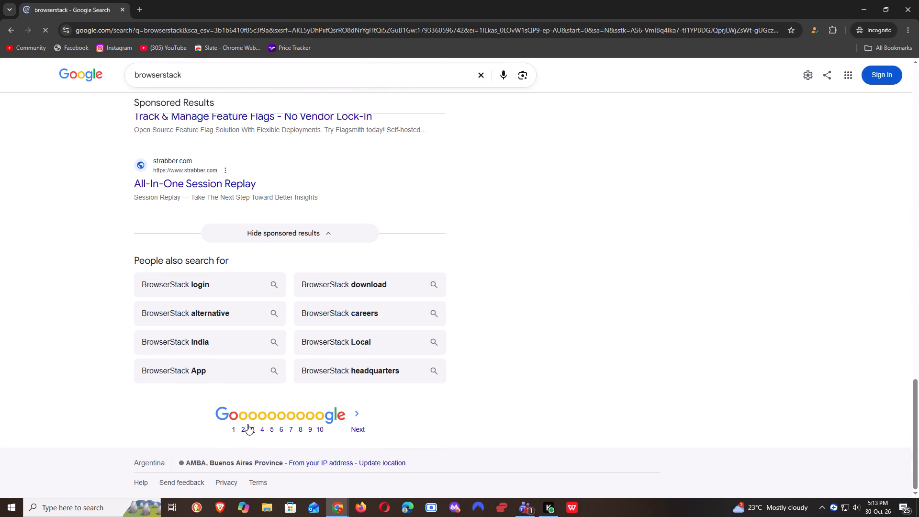
click(239, 429)
scroll(97, 323, down, 17)
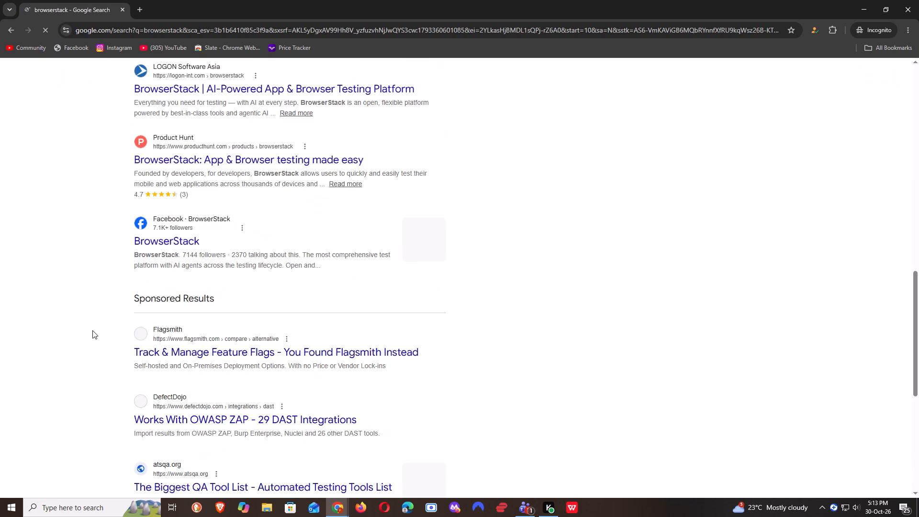
scroll(92, 330, down, 4)
scroll(91, 331, up, 3)
scroll(91, 331, down, 6)
Run the related search BrowserStack alternative and open the TestMu AI, atsqa.org and strabber.com ads in new tabs.
click(163, 317)
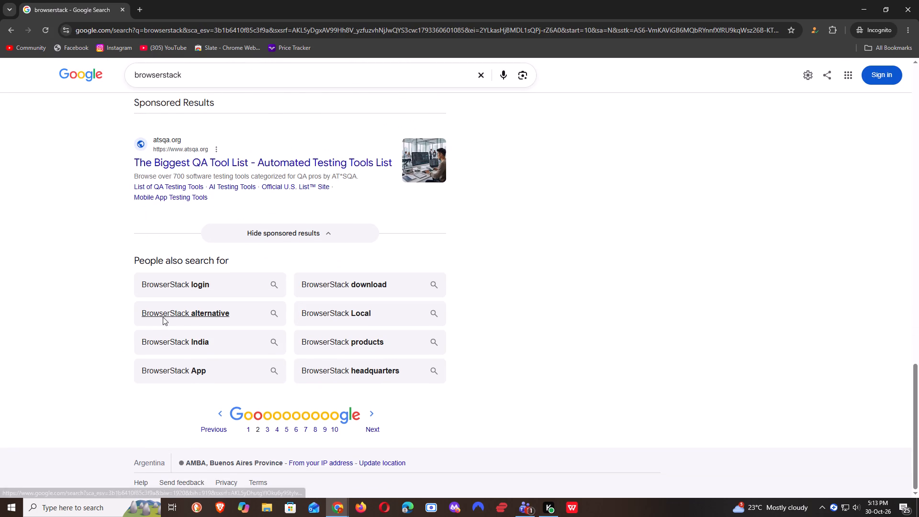
scroll(96, 315, down, 7)
scroll(94, 317, up, 7)
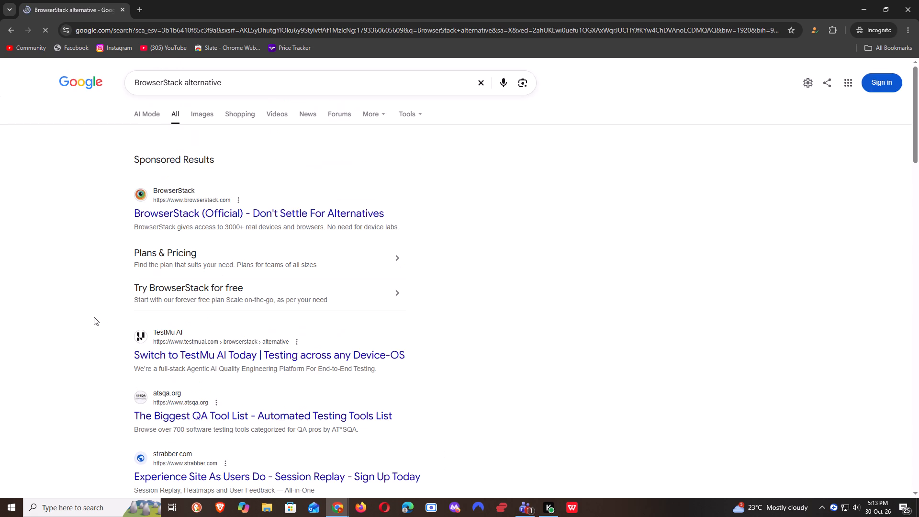
scroll(94, 317, down, 1)
scroll(138, 311, up, 1)
middle_click(138, 311)
scroll(105, 386, down, 3)
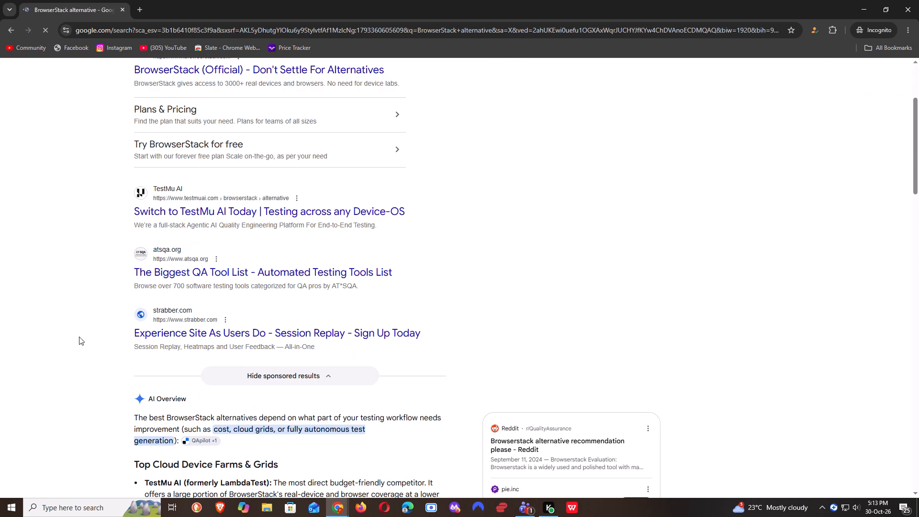
middle_click(160, 212)
middle_click(161, 277)
middle_click(157, 335)
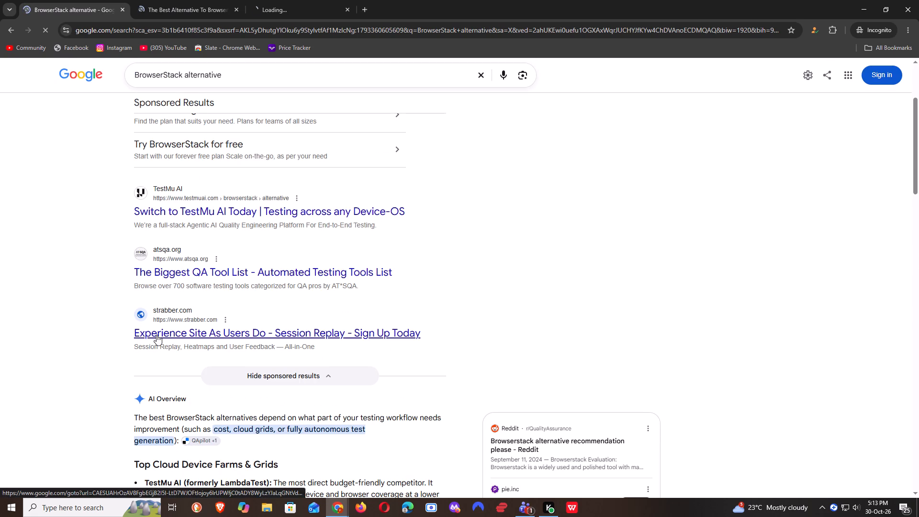
Go to the second results page for BrowserStack alternative and open the maxoperf.com, Inspectlet and Verifysoft ads in new tabs.
scroll(132, 331, down, 20)
scroll(132, 331, down, 6)
scroll(124, 330, up, 2)
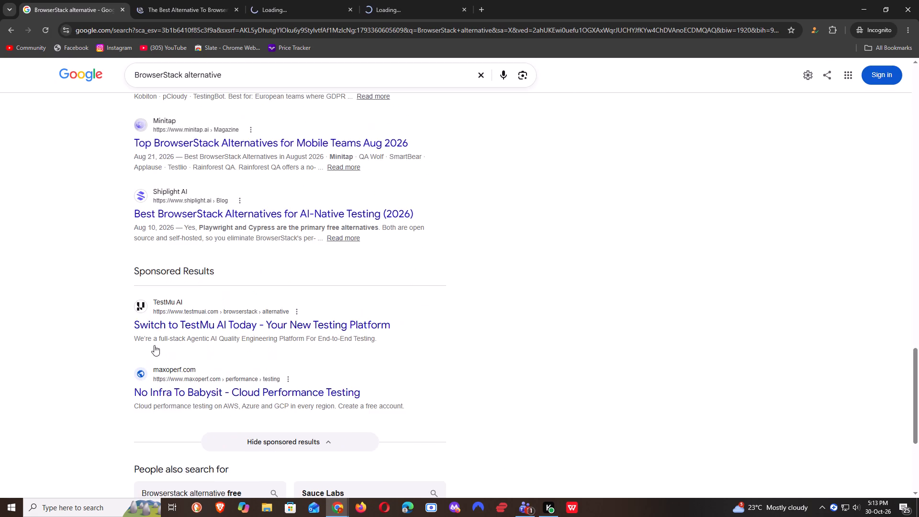
scroll(158, 363, down, 1)
scroll(101, 358, down, 12)
click(242, 429)
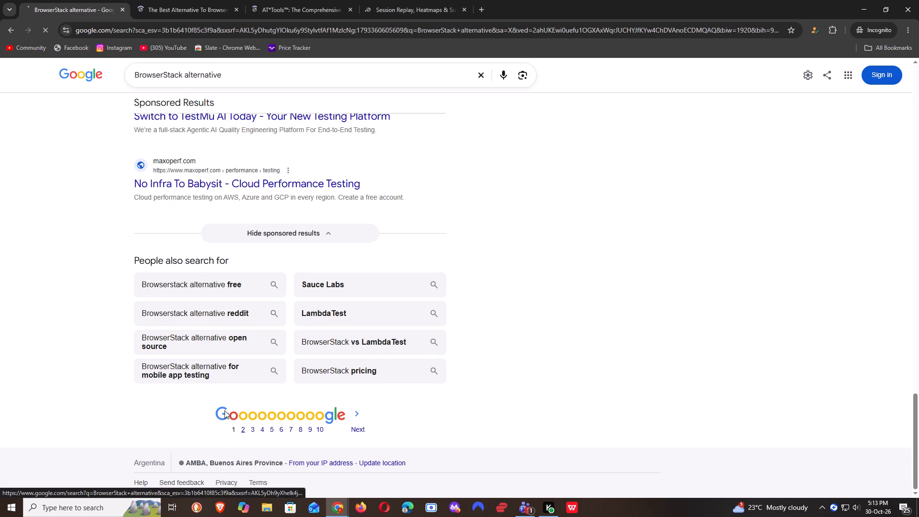
scroll(93, 315, down, 20)
scroll(93, 315, down, 2)
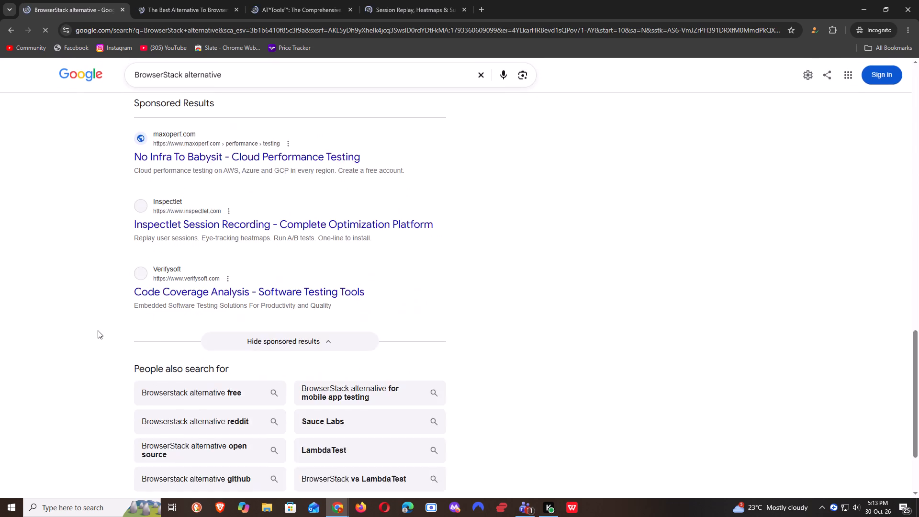
scroll(98, 330, up, 3)
middle_click(146, 199)
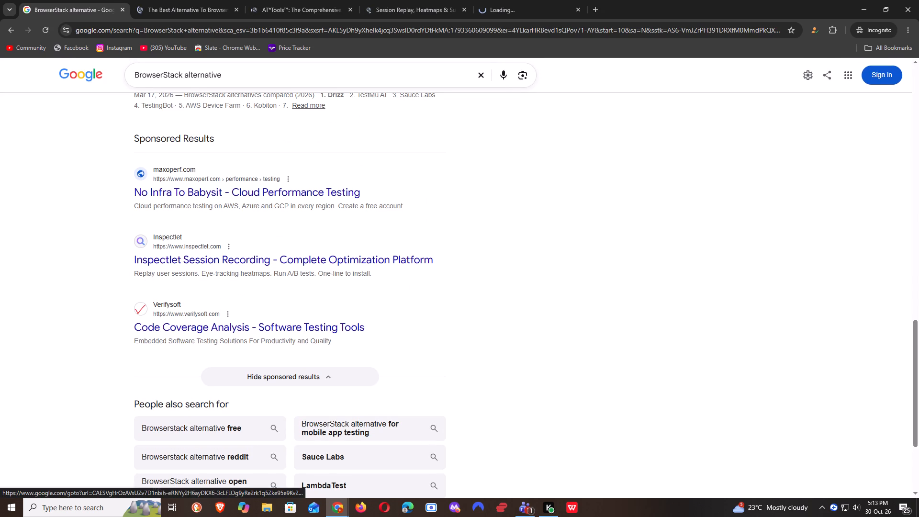
middle_click(155, 262)
middle_click(155, 320)
Switch to the Ads Clicked Tracker and enter 1 for browser stack in the Canada column of the BrowserStack table.
key(alt+Tab)
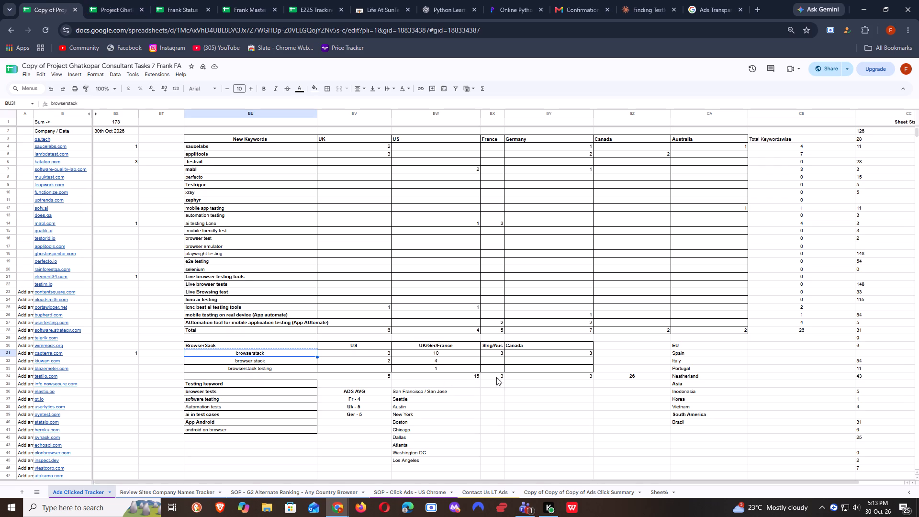
click(549, 355)
click(549, 358)
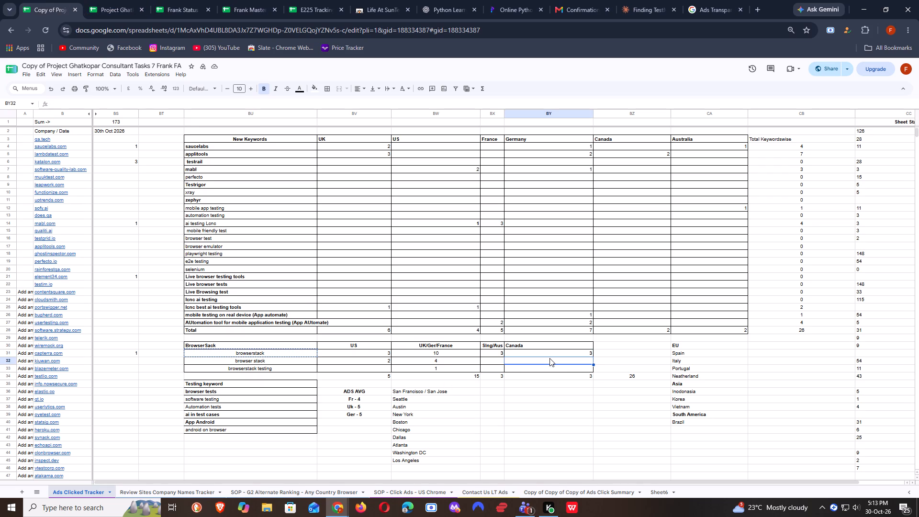
key(2)
key(BackSpace)
key(1)
key(Return)
key(alt+Tab)
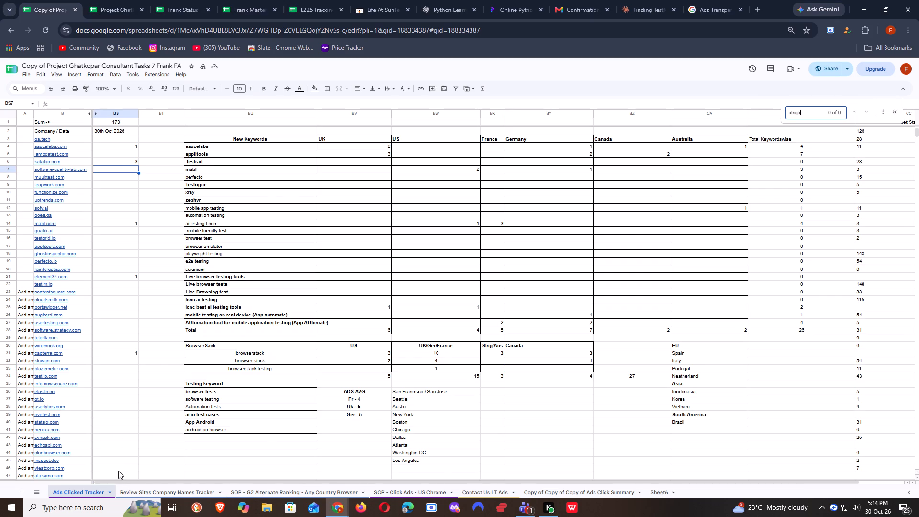
Add atsqa.org from the ad page's address below cloakbrowser.dev in the tracker, with 1 in the 30th Oct 2026 column.
key(alt+Tab)
click(83, 28)
click(111, 30)
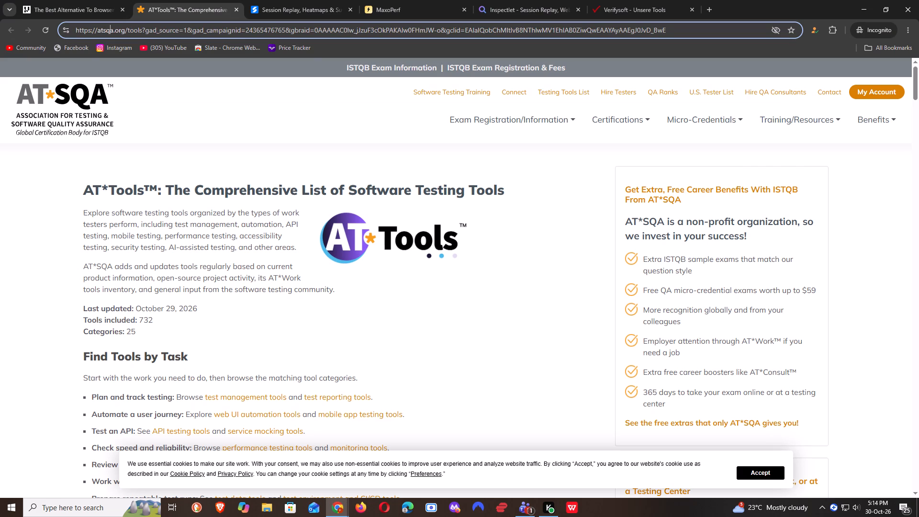
drag(111, 30, 123, 30)
key(ctrl+c)
key(alt+Tab)
click(163, 261)
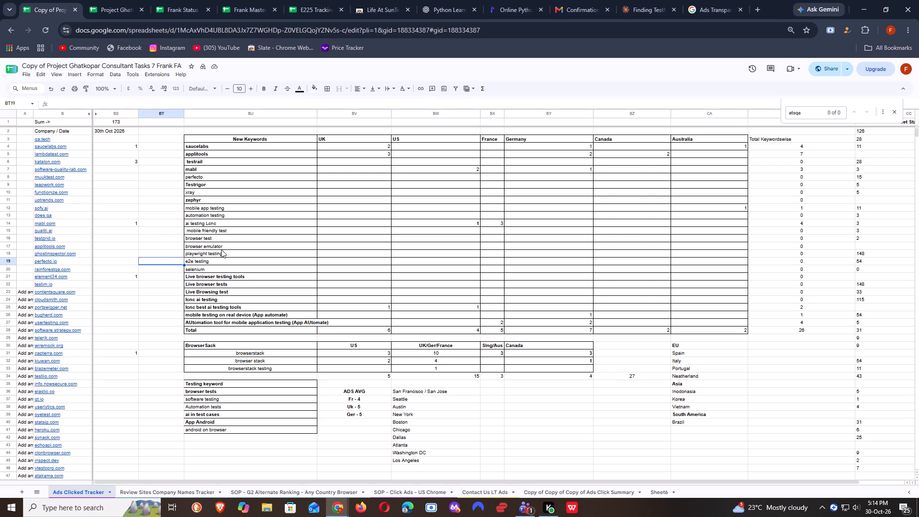
drag(918, 130, 915, 323)
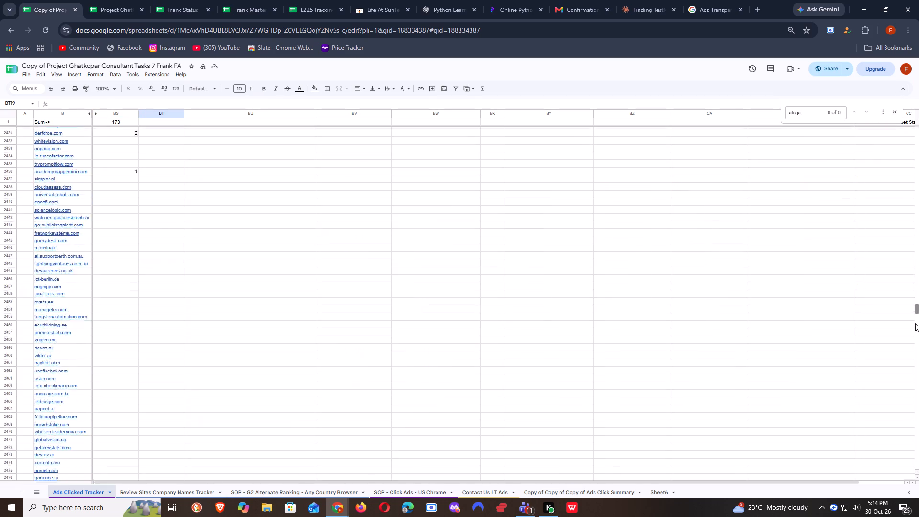
drag(915, 323, 914, 341)
scroll(405, 284, up, 20)
scroll(405, 284, up, 1)
scroll(93, 255, up, 6)
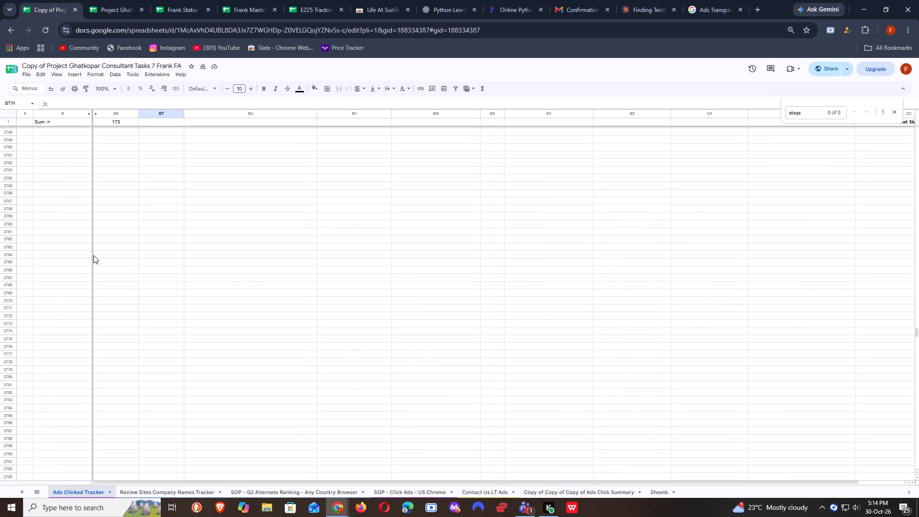
scroll(91, 248, up, 6)
scroll(91, 247, up, 15)
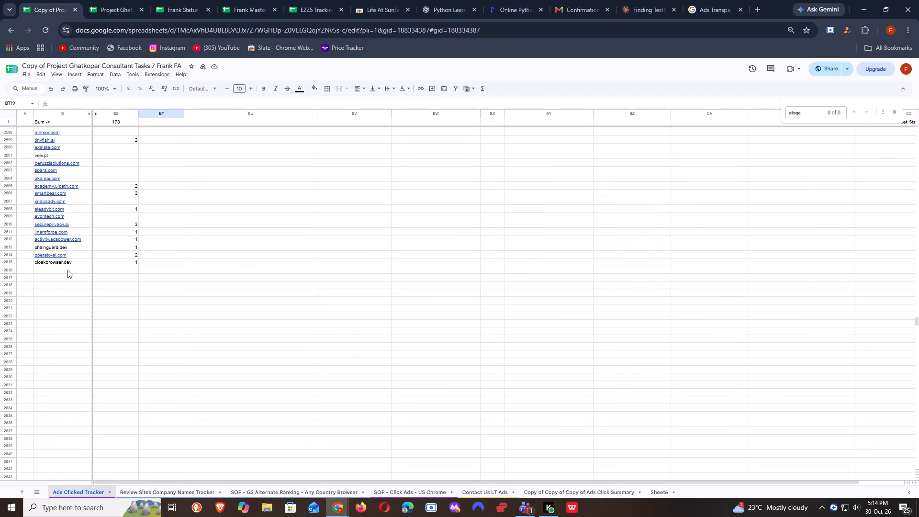
click(67, 271)
key(ctrl+v)
click(121, 273)
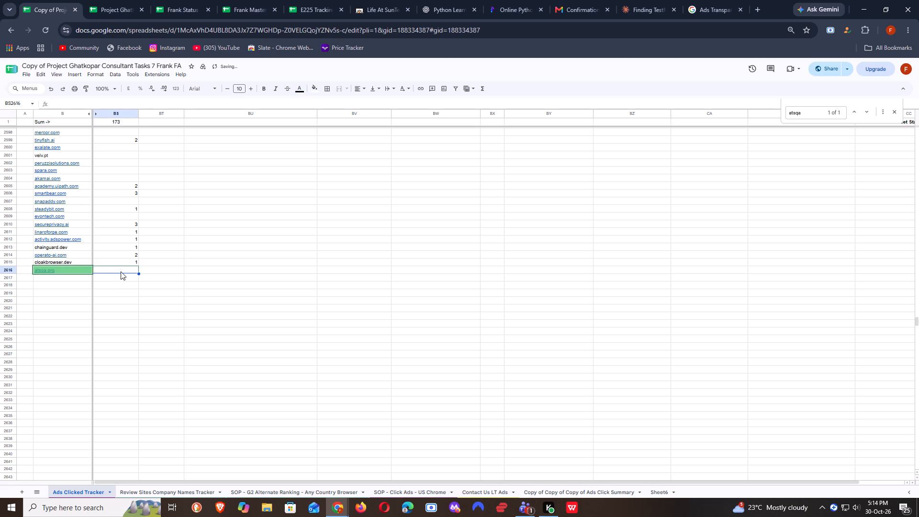
key(1)
key(alt+Return)
Copy strabber from its ad page's address, find it in the tracker and set its 30th Oct 2026 count to 2.
key(alt+Tab)
click(262, 0)
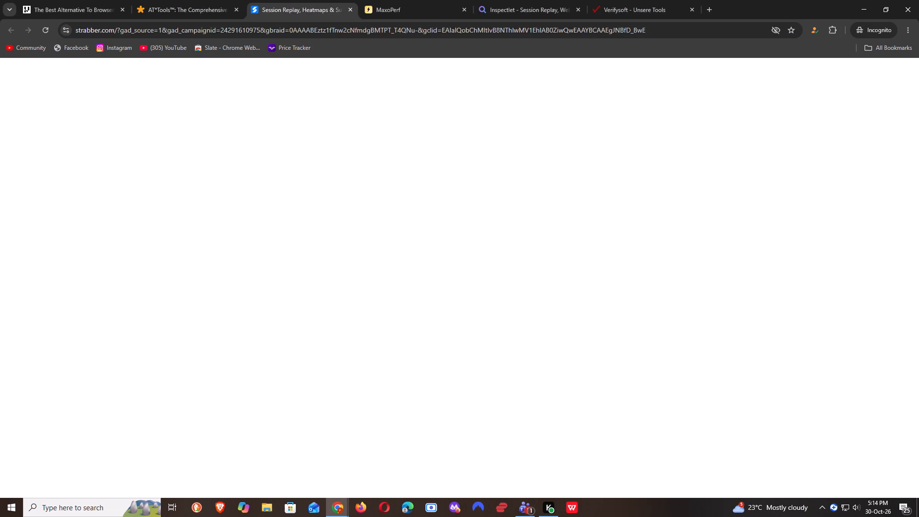
double_click(89, 26)
key(ctrl+c)
key(alt+Tab)
key(ctrl+f)
key(ctrl+v)
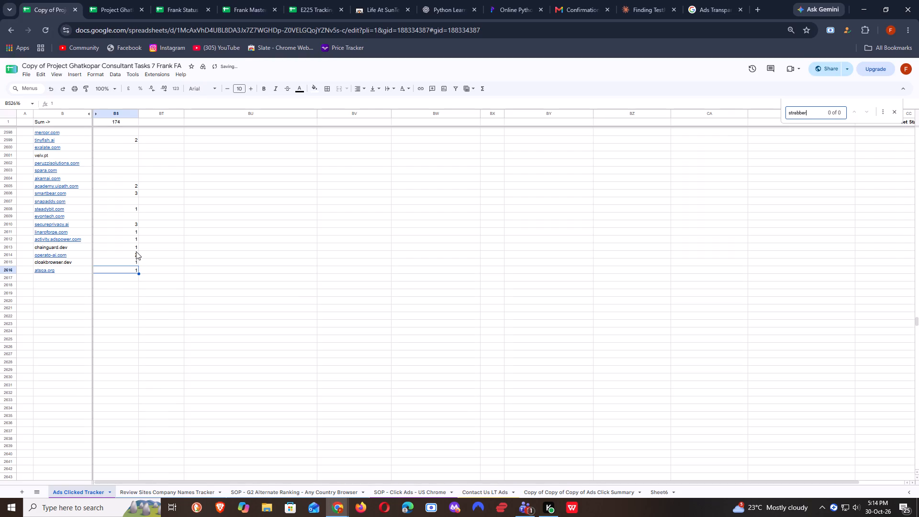
click(114, 134)
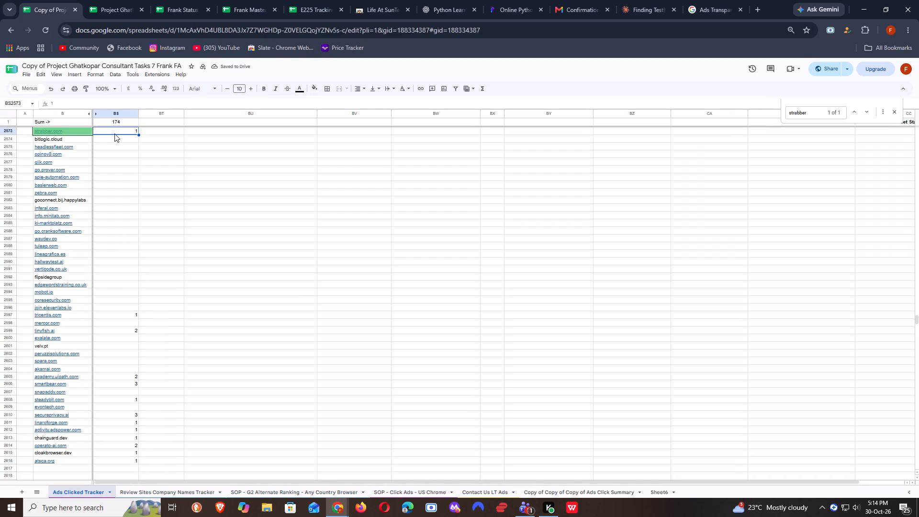
key(2)
key(alt+Return)
Copy maxoperf.com from its ad page's address, find it in the tracker and enter 1 for 30th Oct 2026.
key(alt+Tab)
click(408, 0)
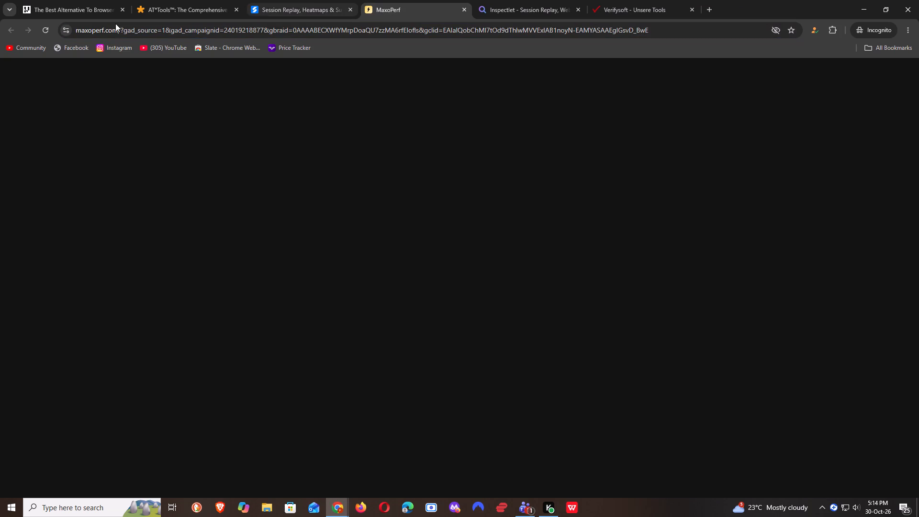
click(95, 29)
drag(95, 29, 133, 23)
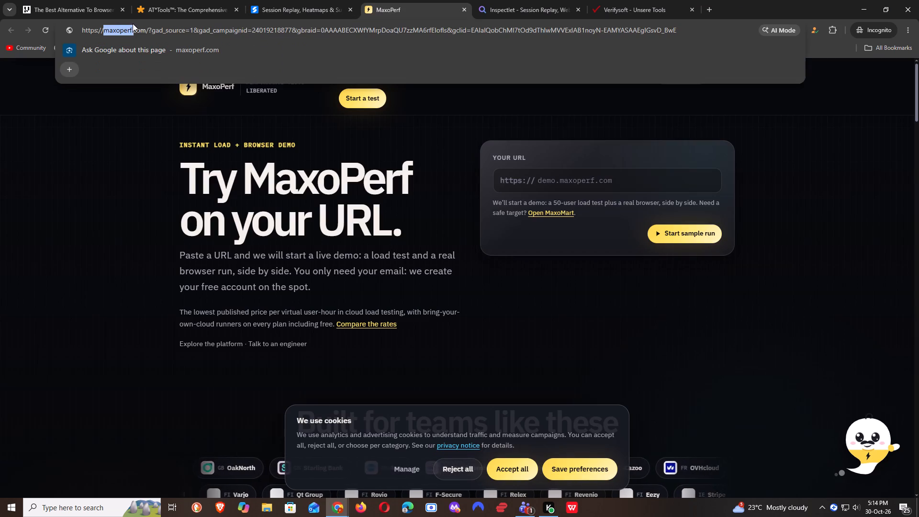
drag(133, 23, 137, 24)
key(ctrl+c)
key(alt+Tab)
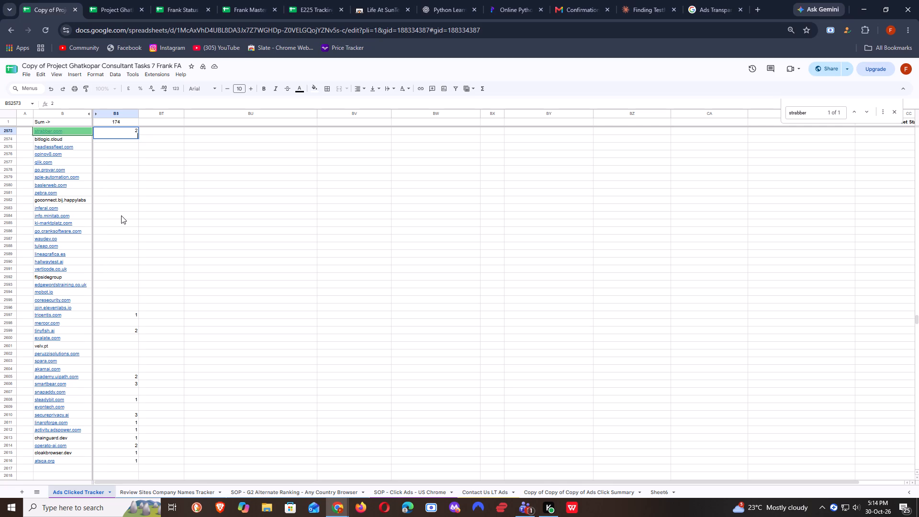
key(ctrl+f)
key(ctrl+v)
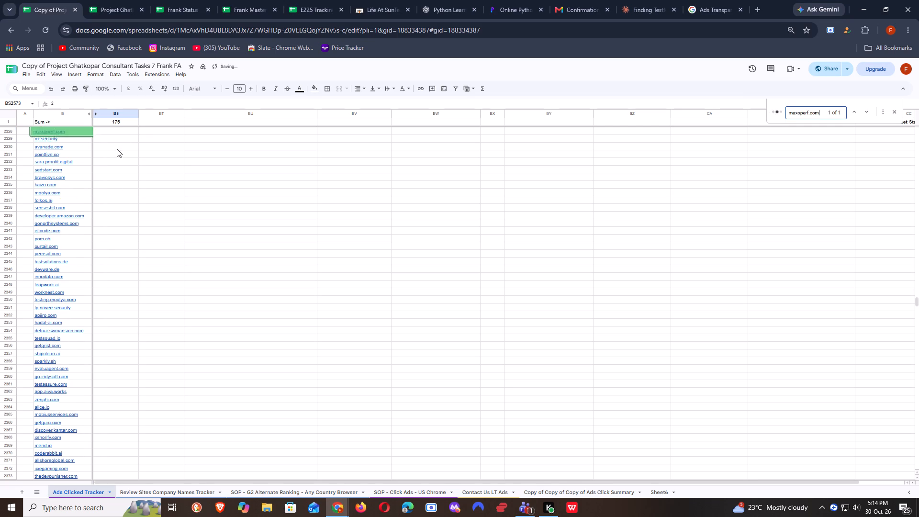
click(120, 129)
key(1)
key(Return)
Copy inspectlet.com from its ad page's address, enter 1 for it under 30th Oct 2026 in the tracker, and return to the Incognito window.
key(alt+Tab)
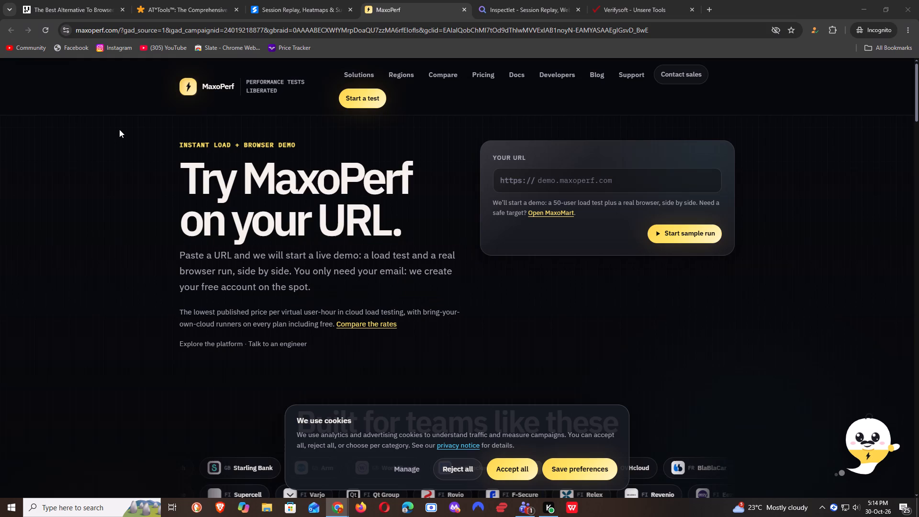
click(549, 0)
click(82, 27)
drag(82, 27, 89, 26)
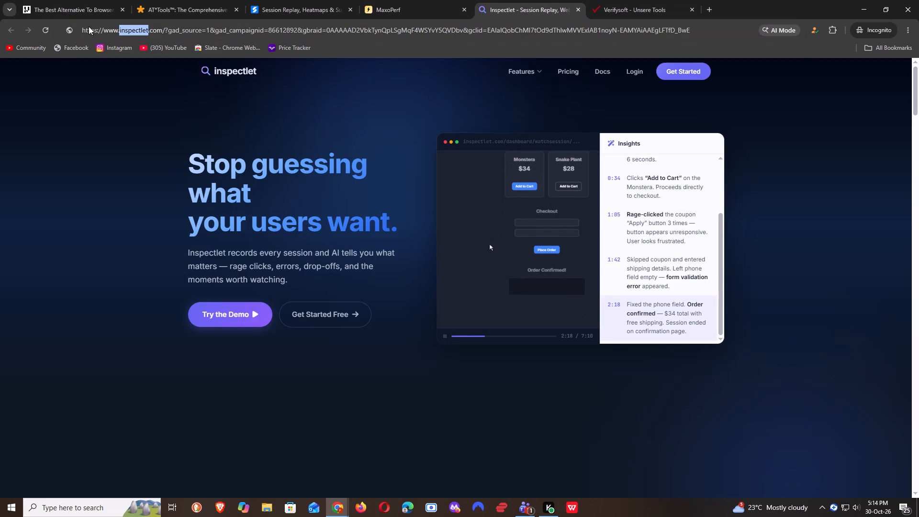
drag(89, 26, 154, 27)
key(ctrl+c)
key(alt+Tab)
key(ctrl+f)
key(ctrl+v)
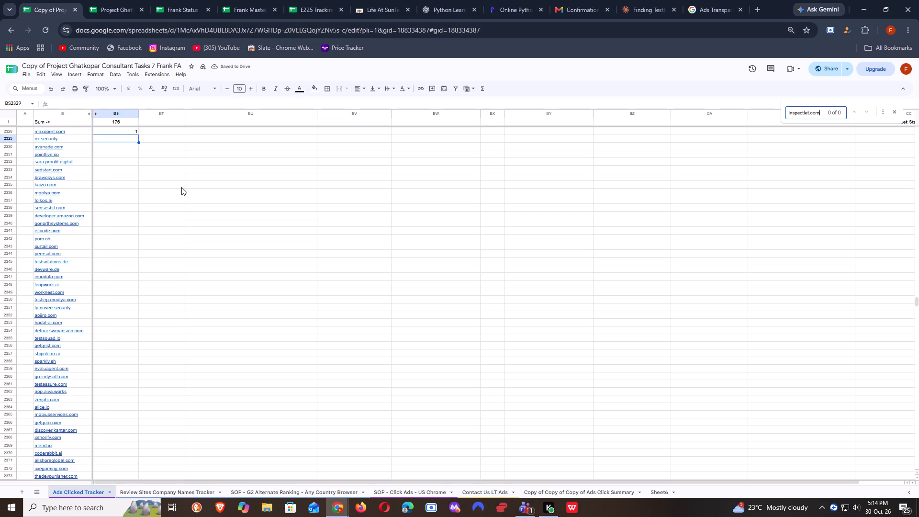
click(117, 131)
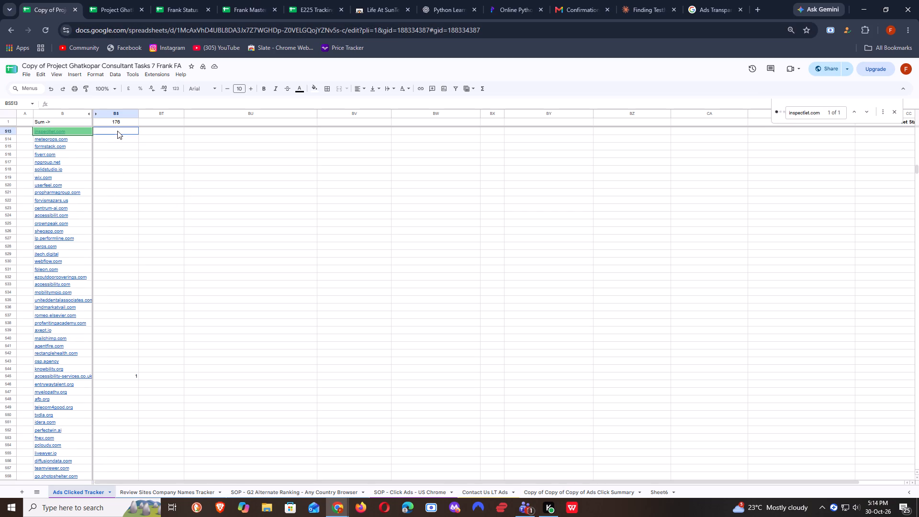
key(1)
key(Return)
key(alt+Tab)
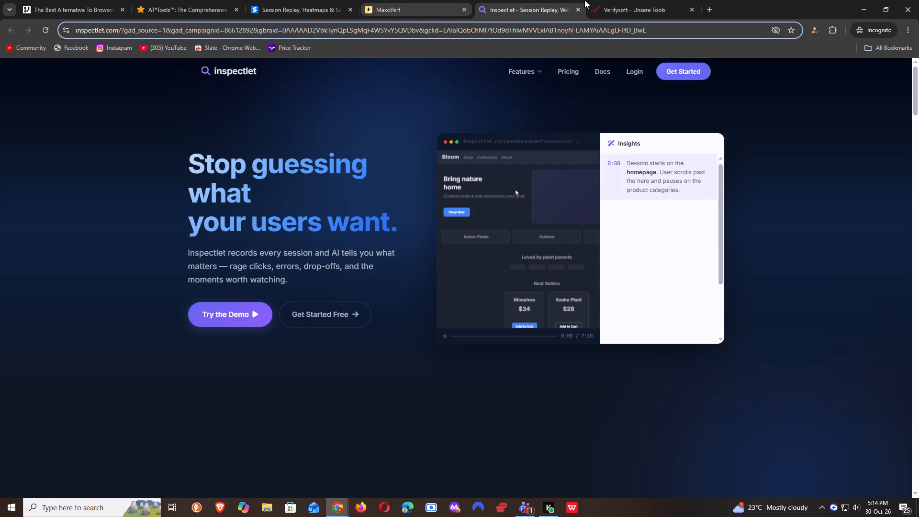
Copy verifysoft.com from its ad page's address, find it in the tracker and enter 2 for 30th Oct 2026.
click(628, 0)
click(90, 32)
drag(91, 31, 150, 23)
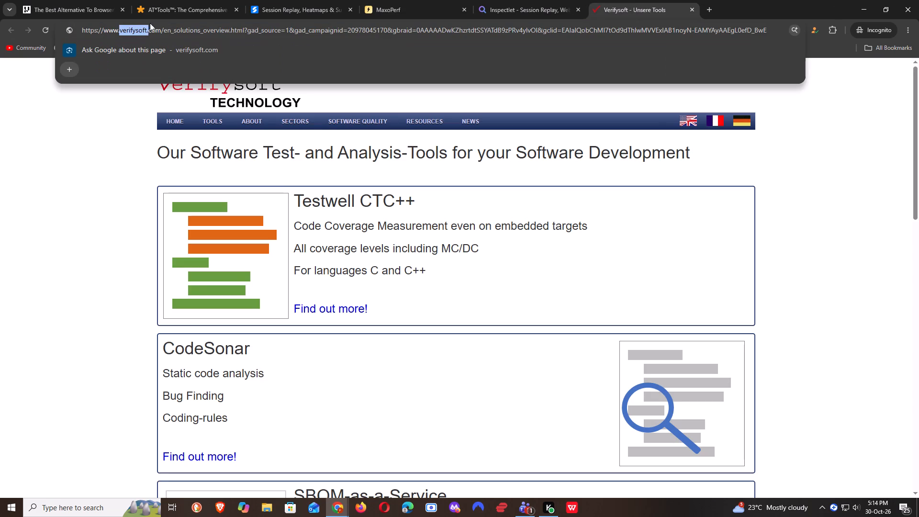
drag(150, 23, 156, 23)
key(ctrl+c)
key(alt+Tab)
key(ctrl+f)
key(ctrl+v)
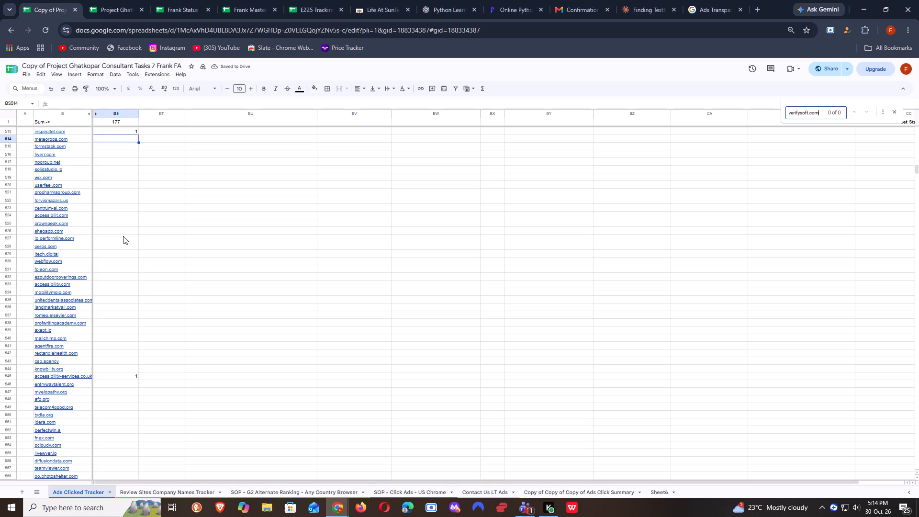
click(112, 134)
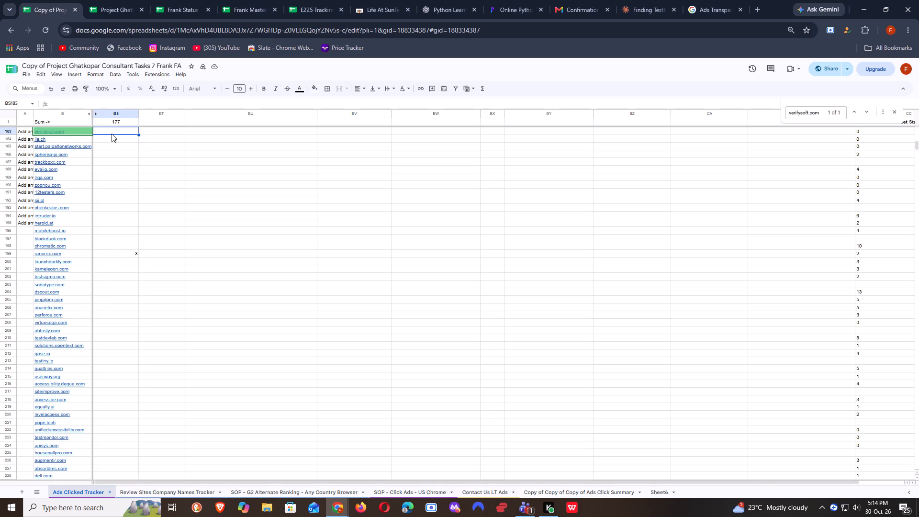
key(2)
key(Return)
Close the Incognito window of ad pages, dismiss the tracker search and go back to the keyword tables at the tracker's top.
key(alt+Tab)
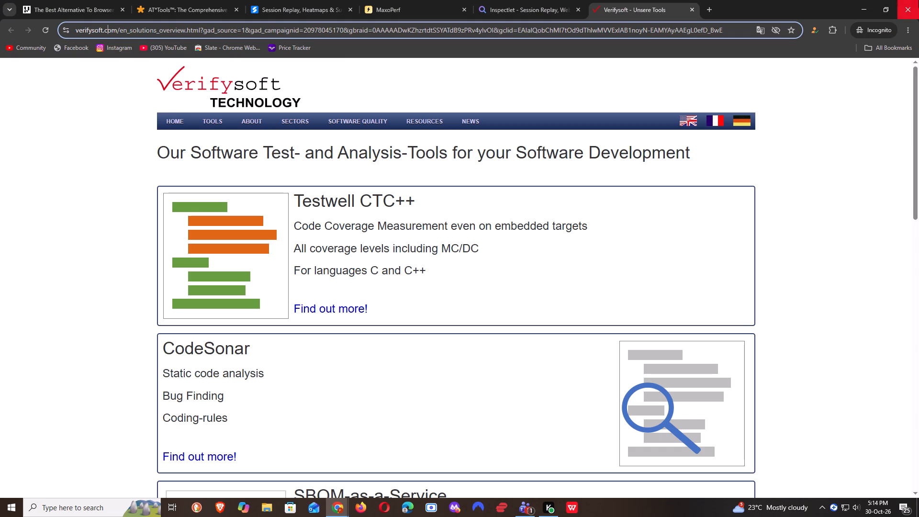
click(918, 0)
click(153, 229)
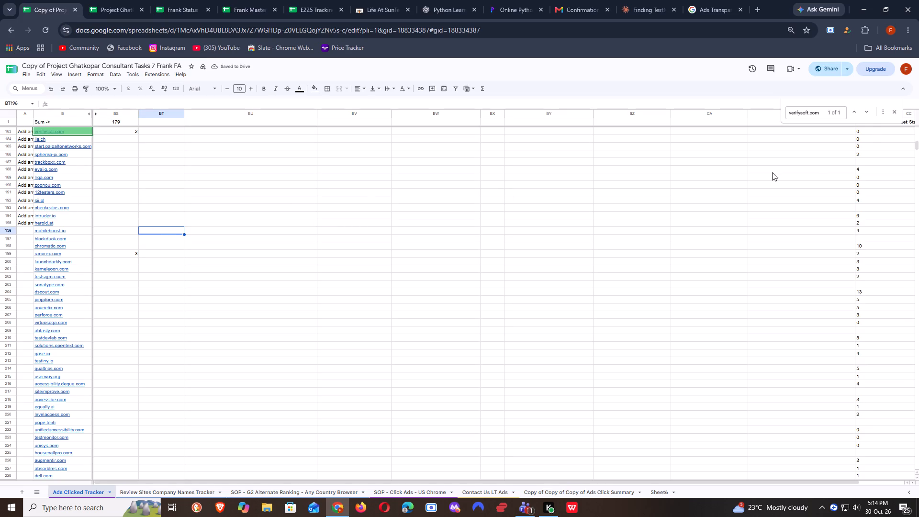
click(892, 113)
drag(918, 143, 906, 77)
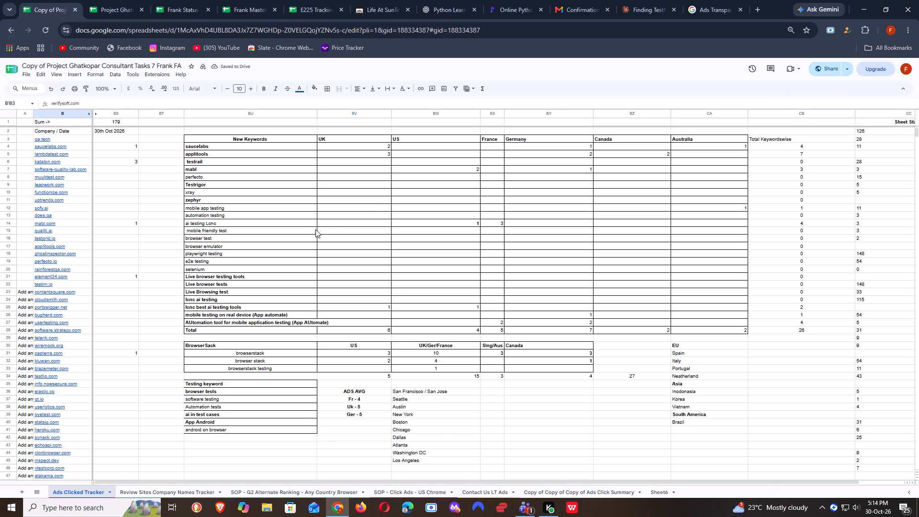
click(177, 232)
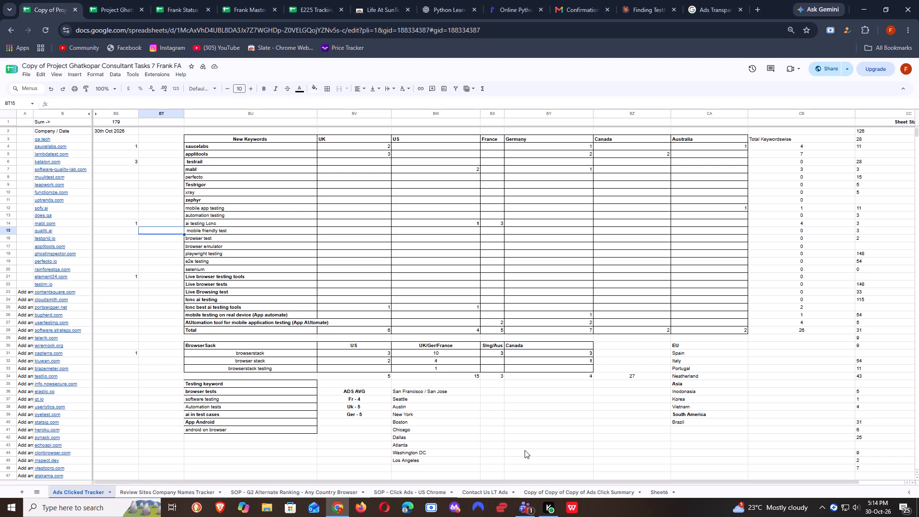
click(509, 420)
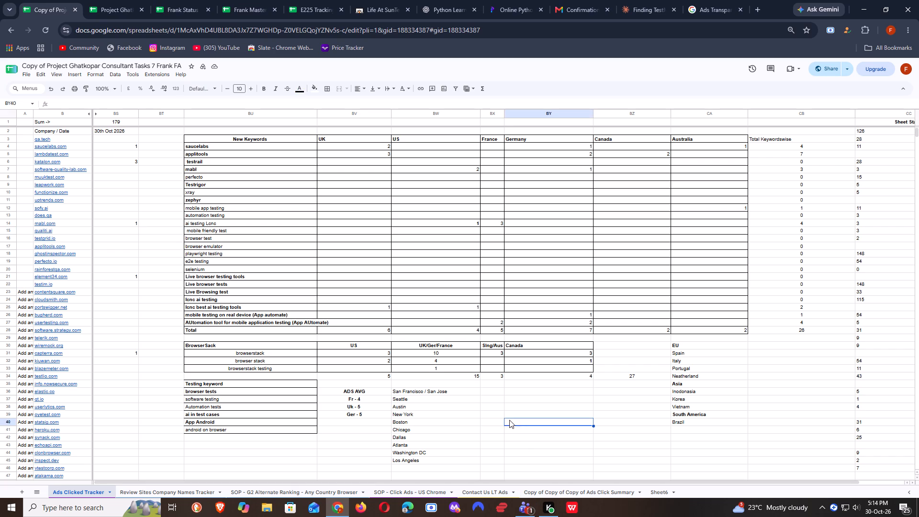
click(509, 506)
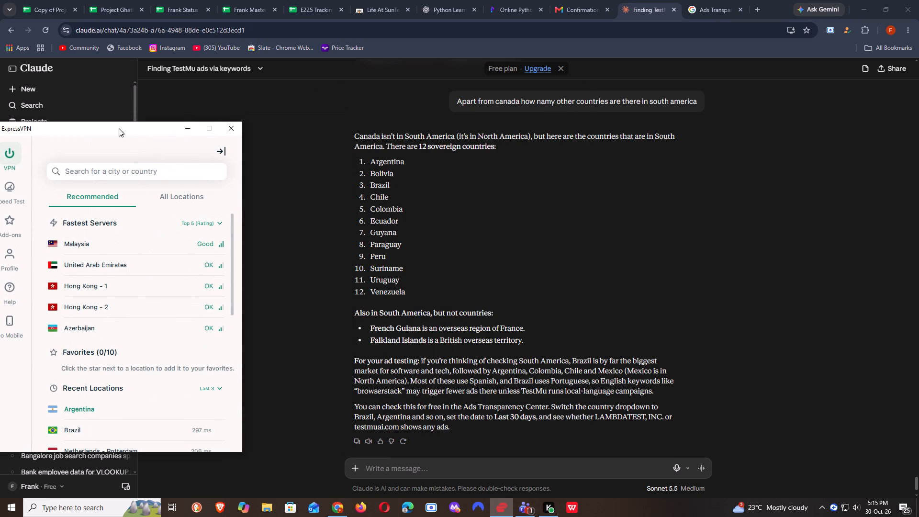
drag(119, 128, 118, 128)
click(106, 166)
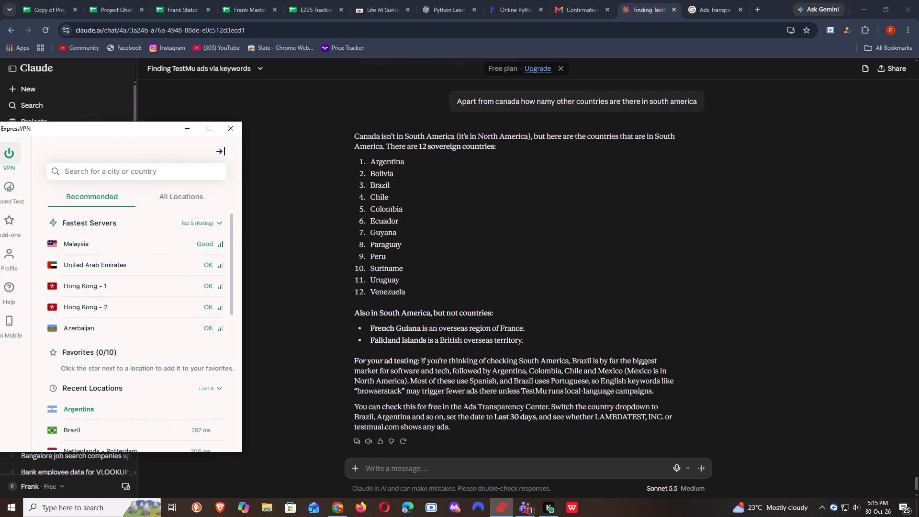
text(bra)
click(96, 217)
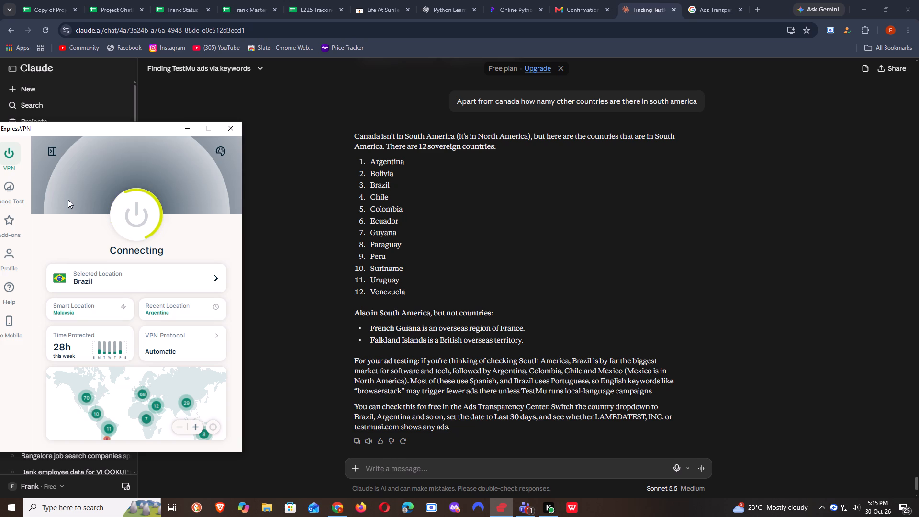
click(58, 236)
Set Browserstack's OTHERS count to 4 in Frank Status Tracker new 1, and return to the Ads Clicked Tracker.
click(170, 0)
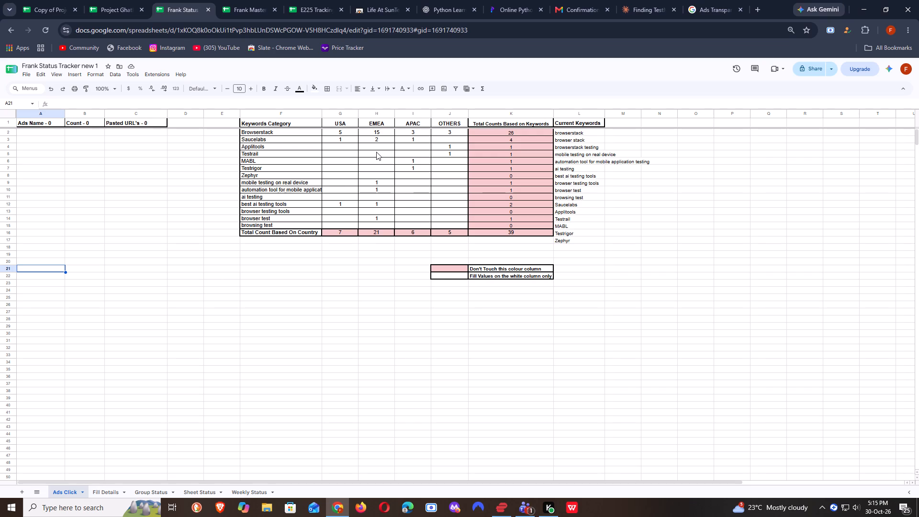
click(444, 134)
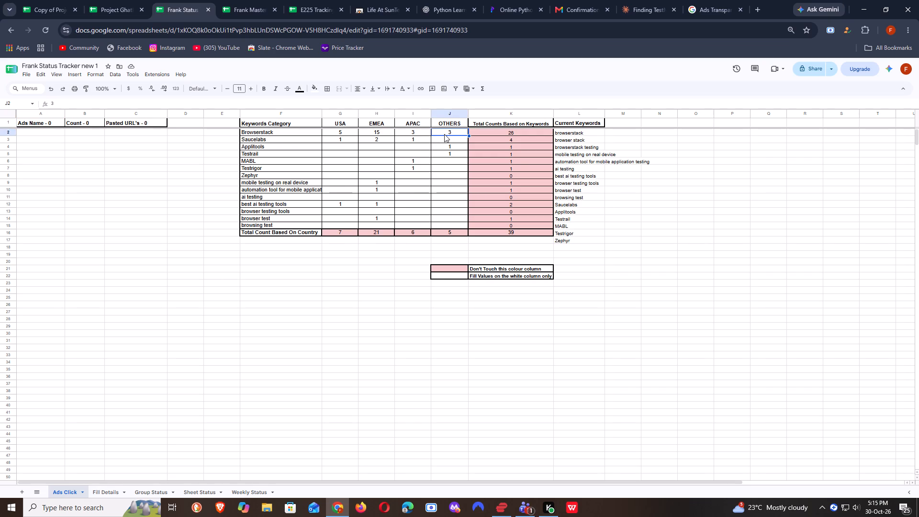
key(4)
key(Return)
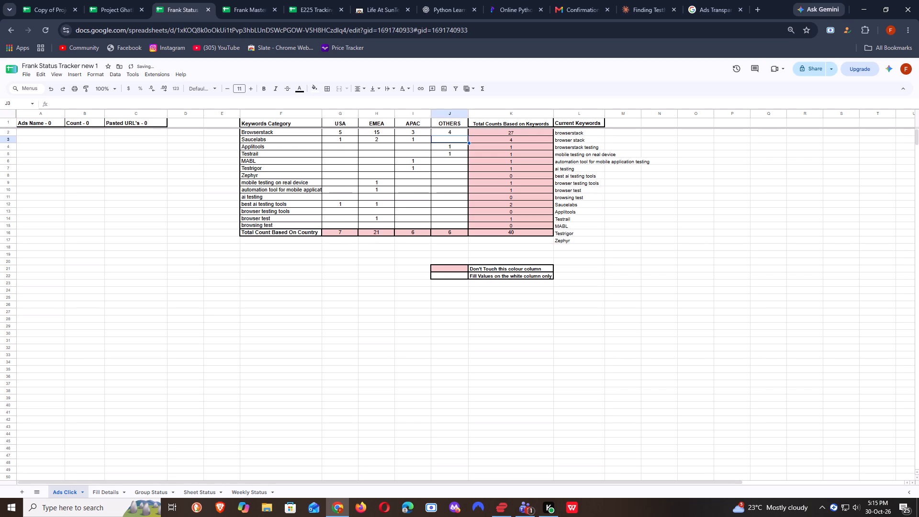
click(62, 0)
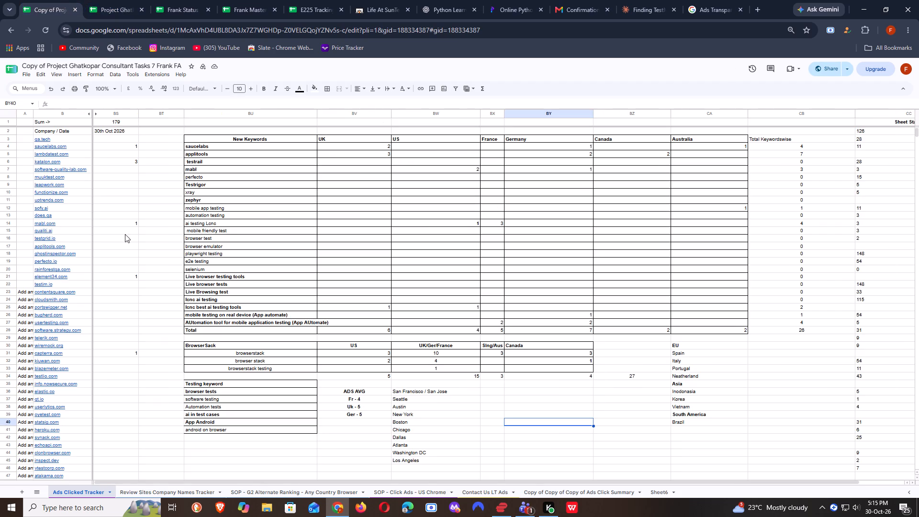
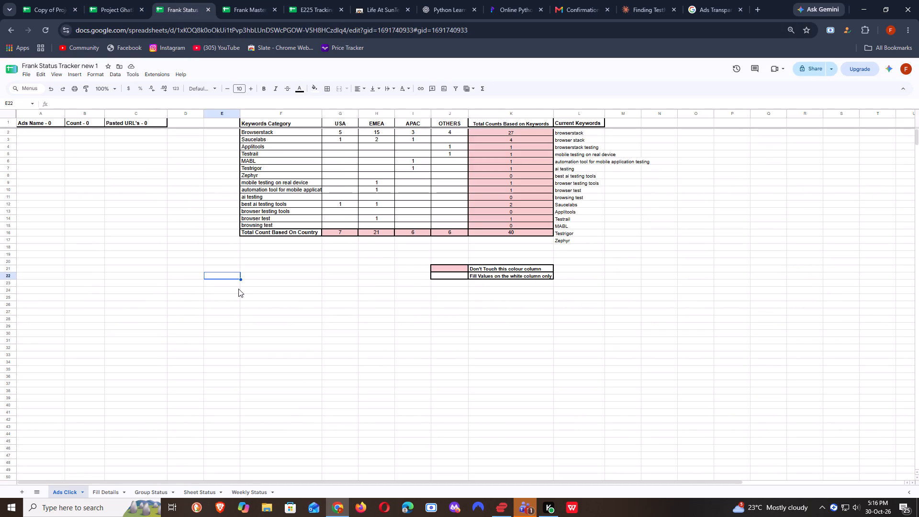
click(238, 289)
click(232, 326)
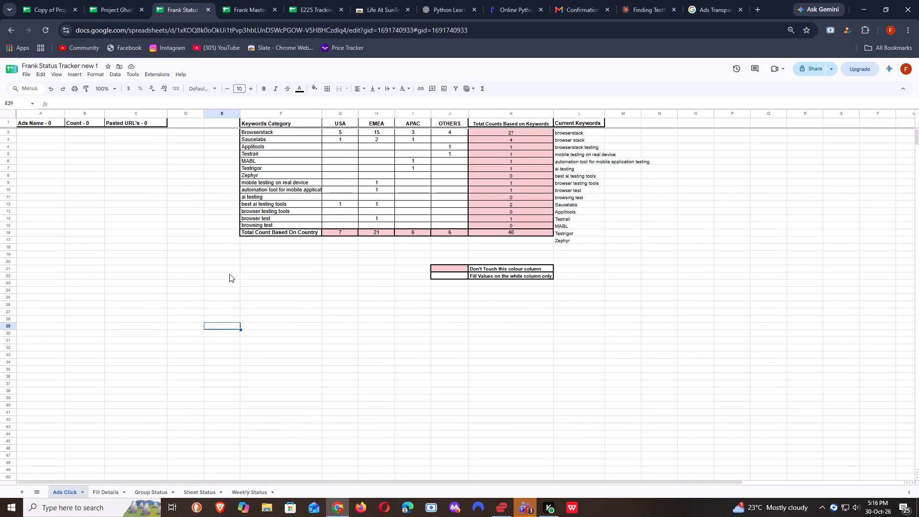
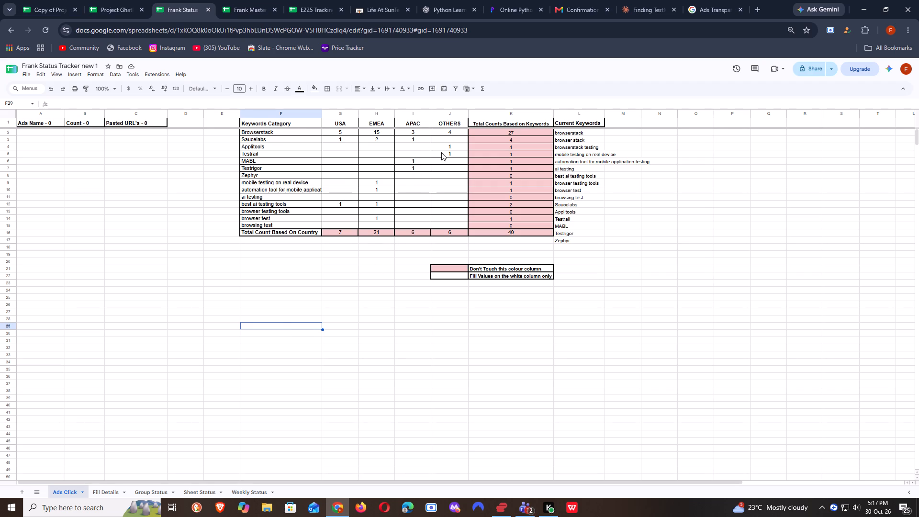
Set the EMEA counts in the Ads Click sheet to 14 for Browserstack and 1 for Saucelabs.
click(378, 135)
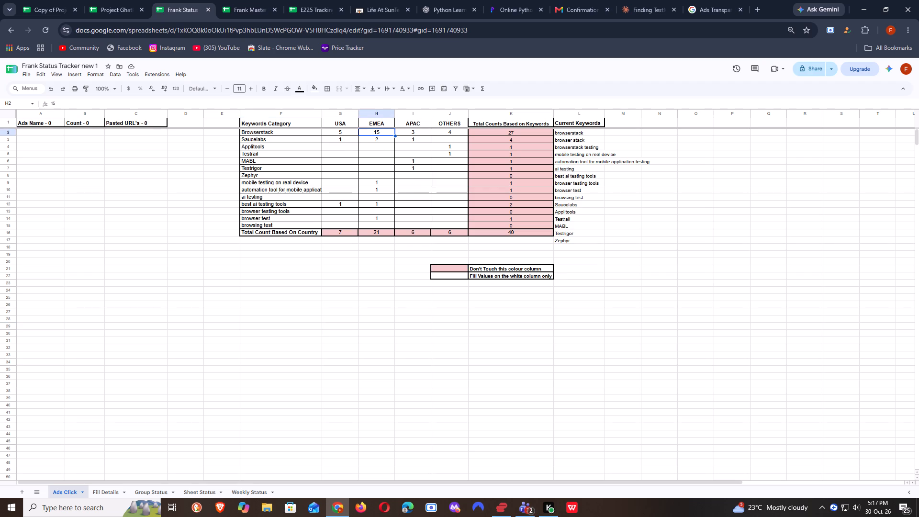
key(BackSpace)
text(14)
click(370, 240)
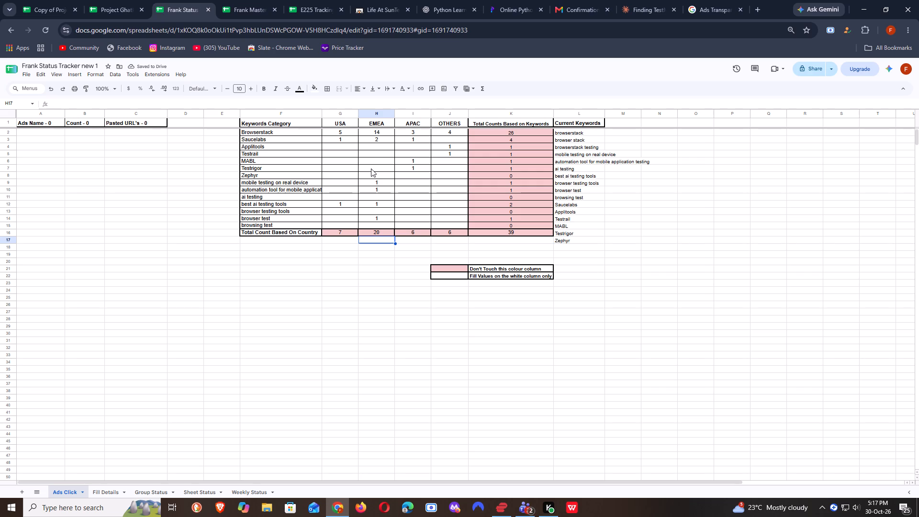
click(373, 139)
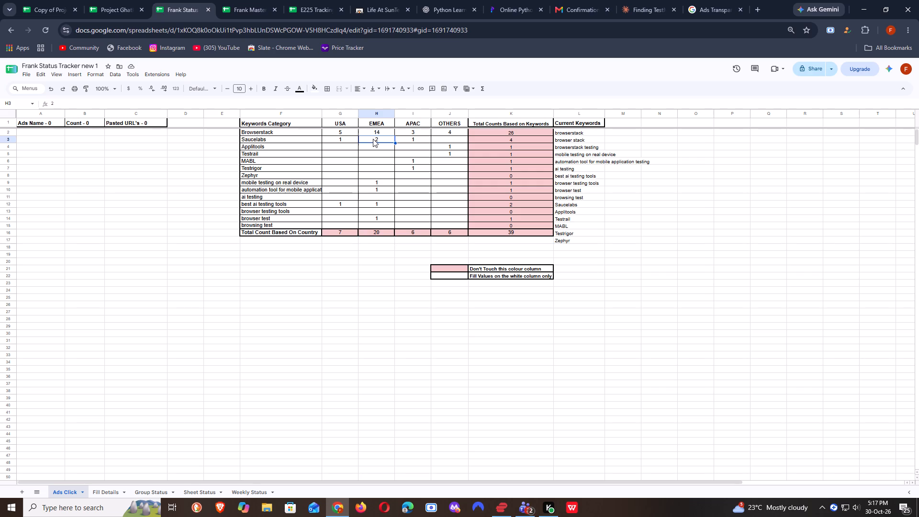
key(BackSpace)
key(1)
key(Return)
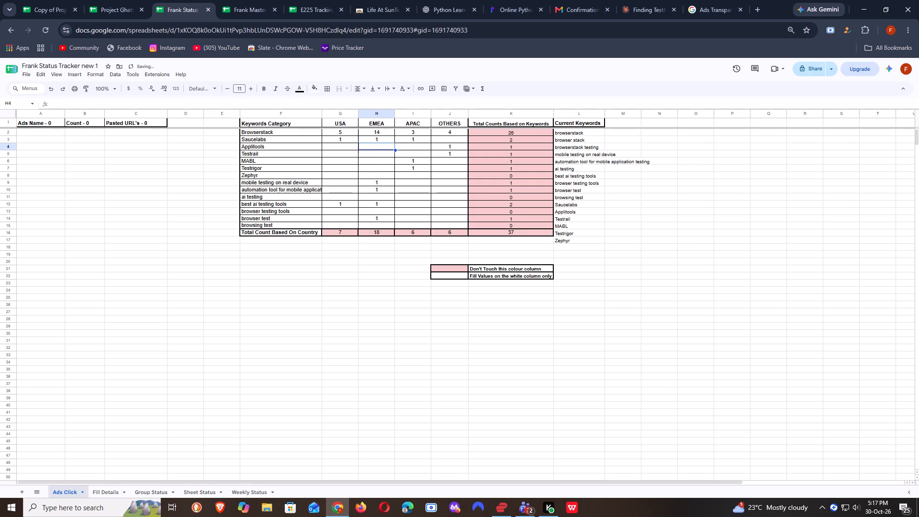
click(359, 292)
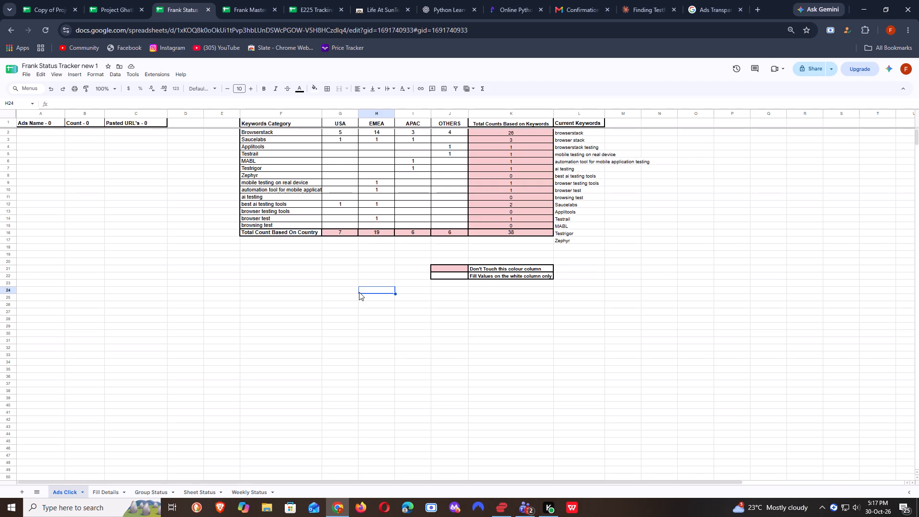
Set the OTHERS count for Applitools to 2 in the keywords table.
click(449, 148)
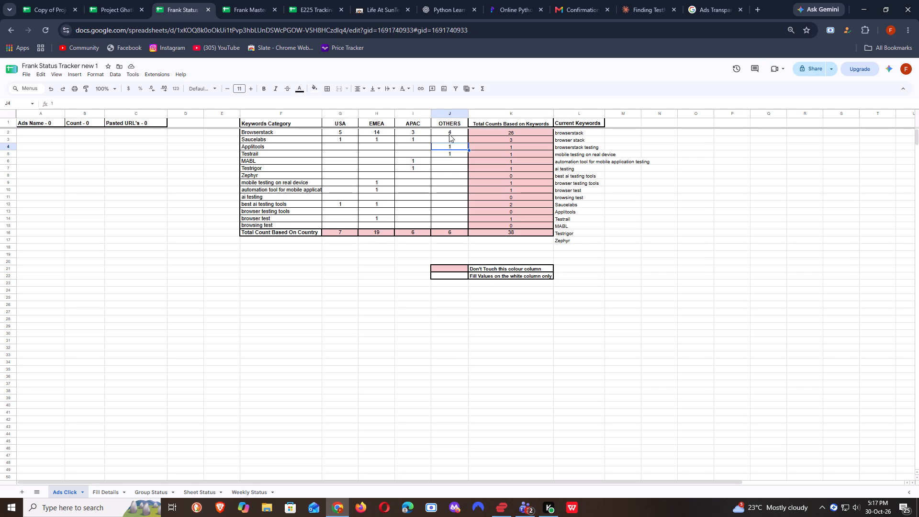
key(2)
key(Return)
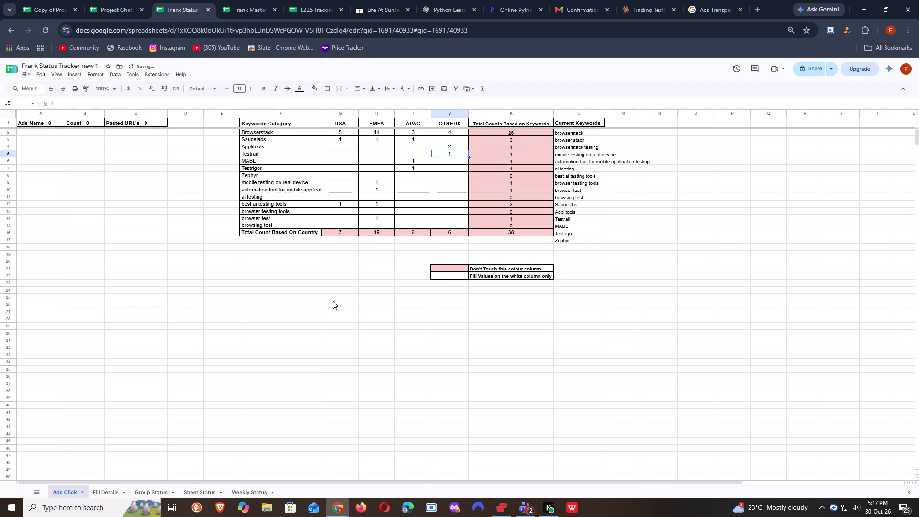
Compare the Fill Details and Ads Click figures in Frank Status Tracker with the Ads Clicked Tracker counts.
click(103, 495)
click(269, 378)
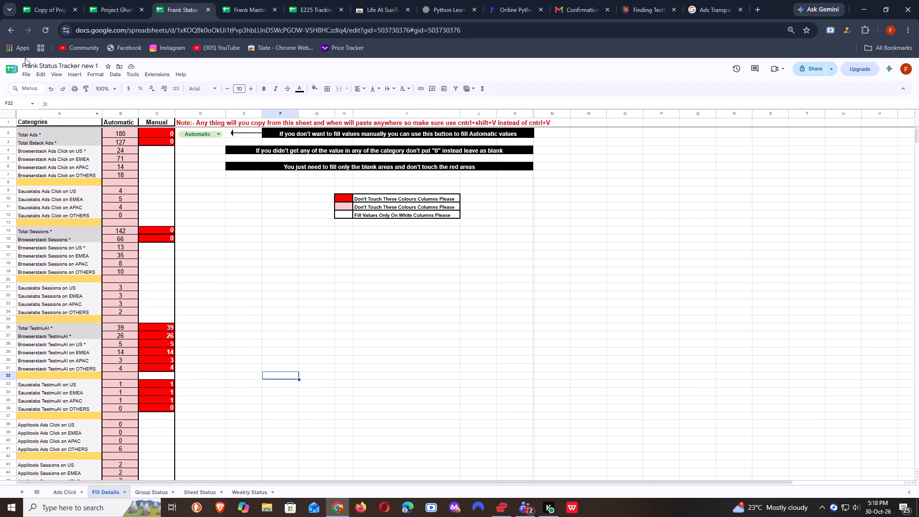
click(31, 0)
click(134, 265)
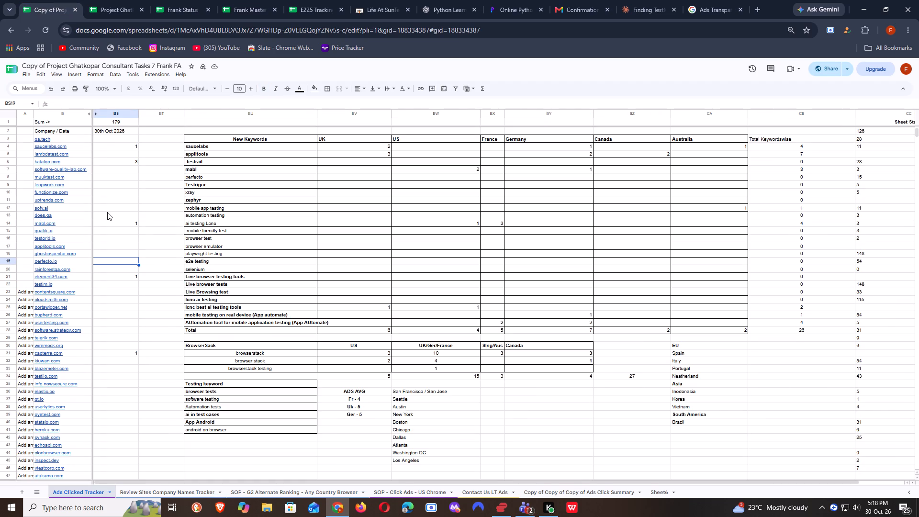
click(157, 274)
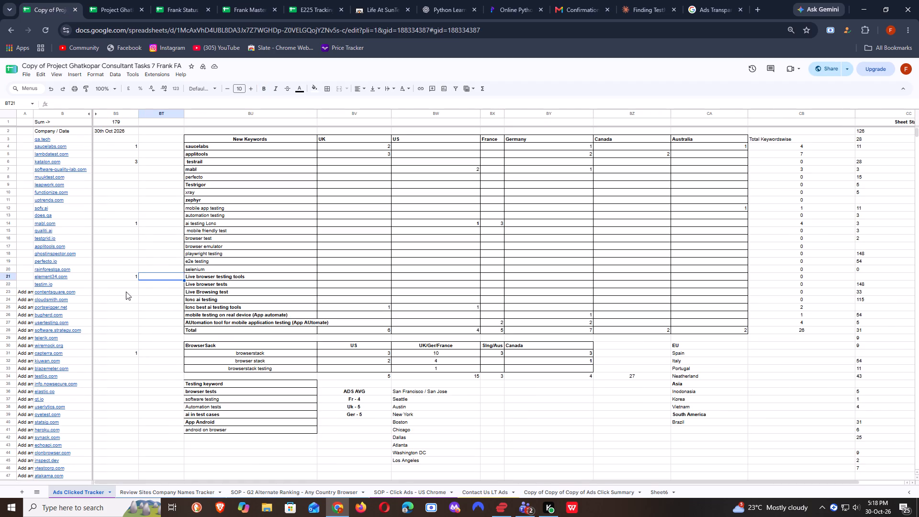
click(180, 0)
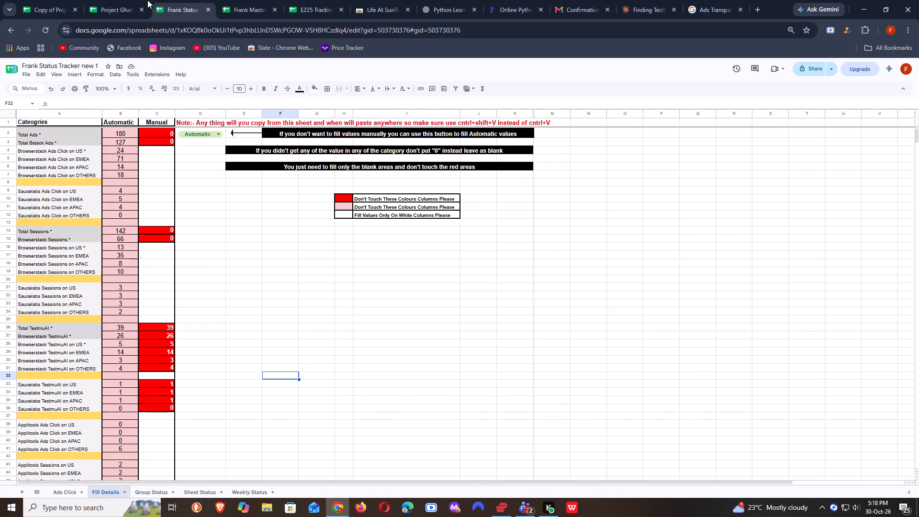
click(121, 0)
click(177, 0)
click(69, 494)
click(333, 413)
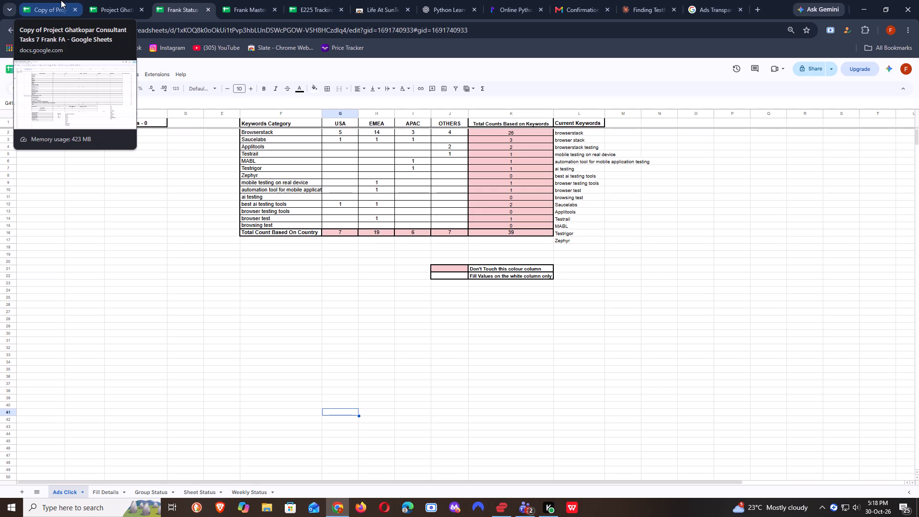
Search the Ads Clicked Tracker for "testmu" and set that company's 30th Oct 2026 count to 39.
click(61, 0)
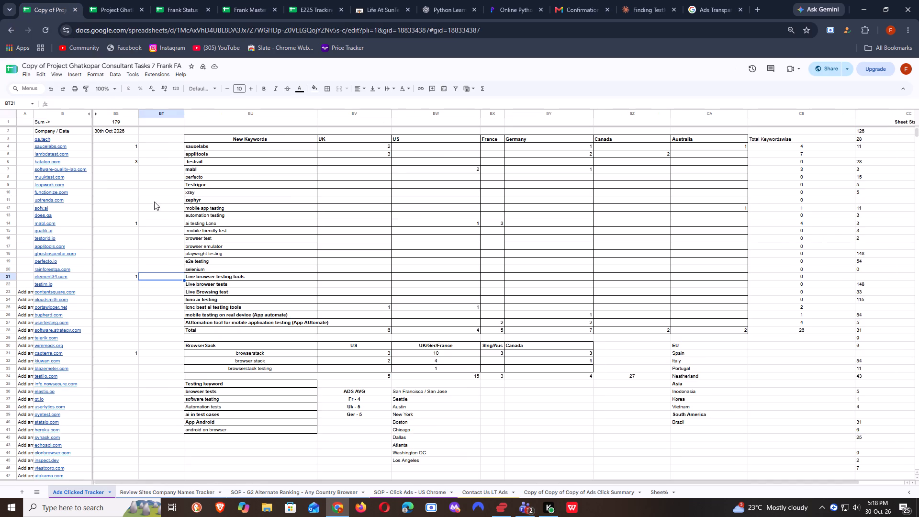
click(166, 214)
key(ctrl+f)
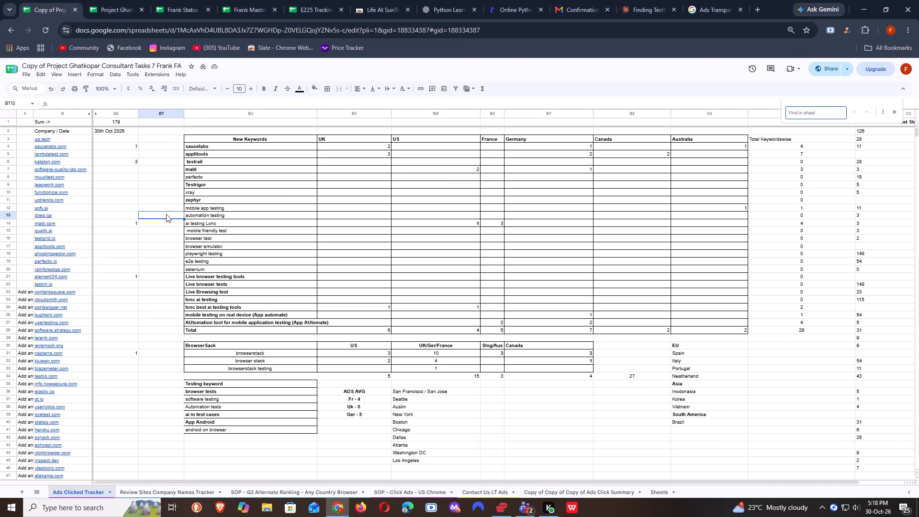
text(testmu)
key(Return)
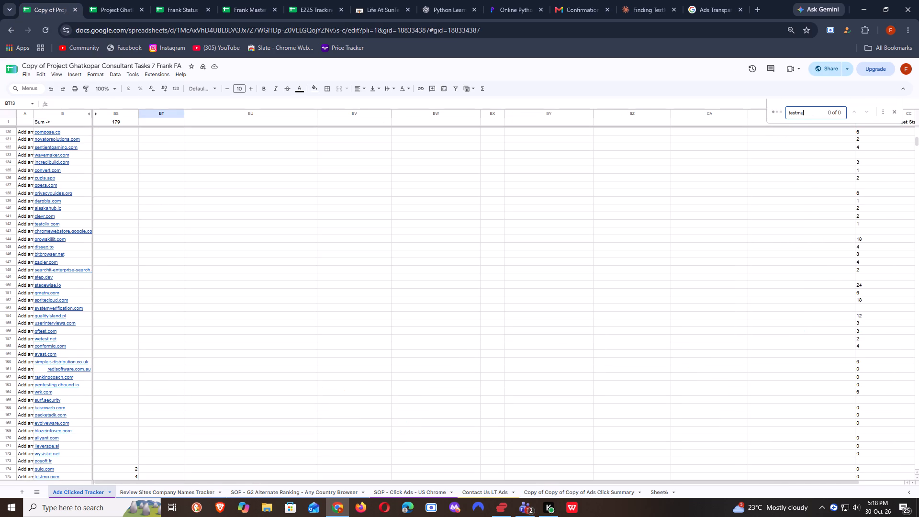
key(Return)
click(122, 477)
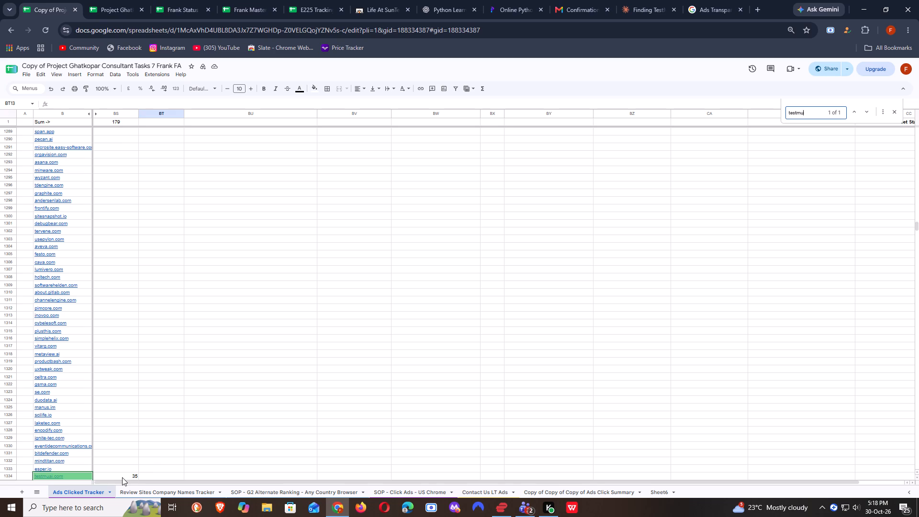
text(39)
key(Return)
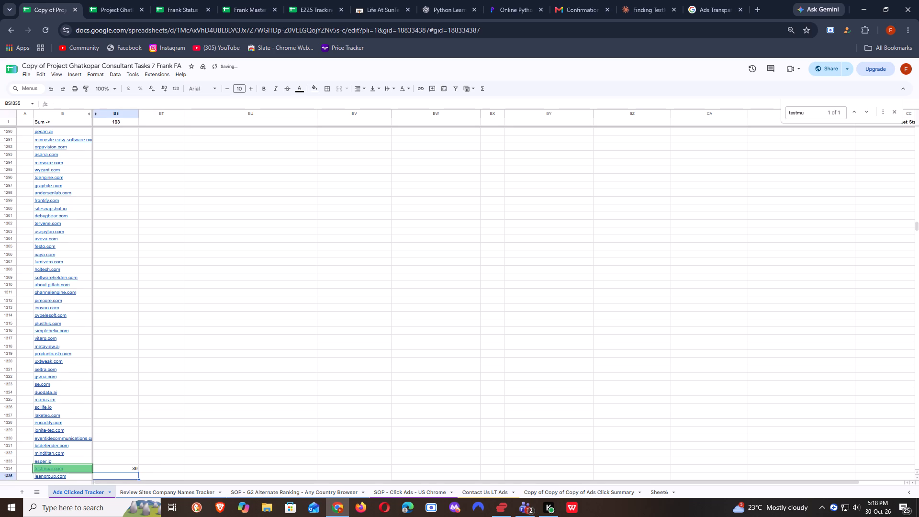
click(192, 422)
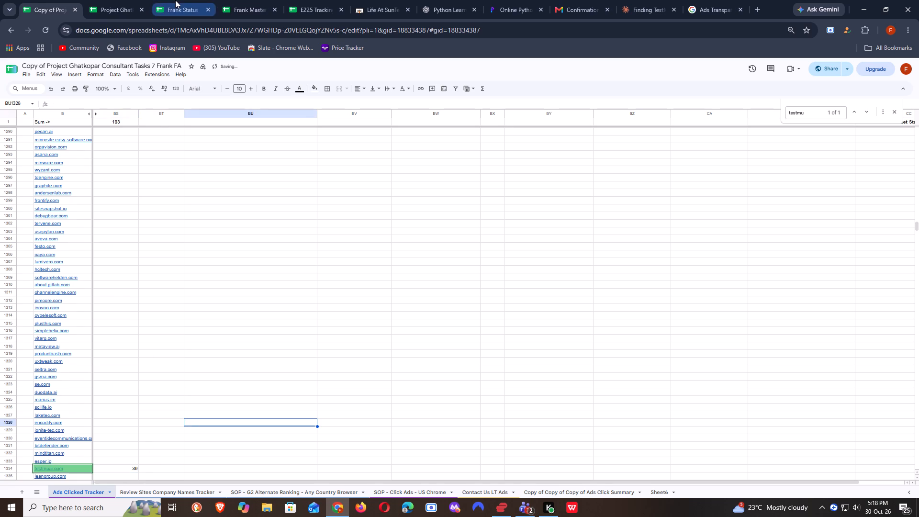
Clear the 30th Oct 2026 count for coursera.org in the Ads Clicked Tracker.
scroll(124, 296, up, 20)
scroll(124, 296, up, 14)
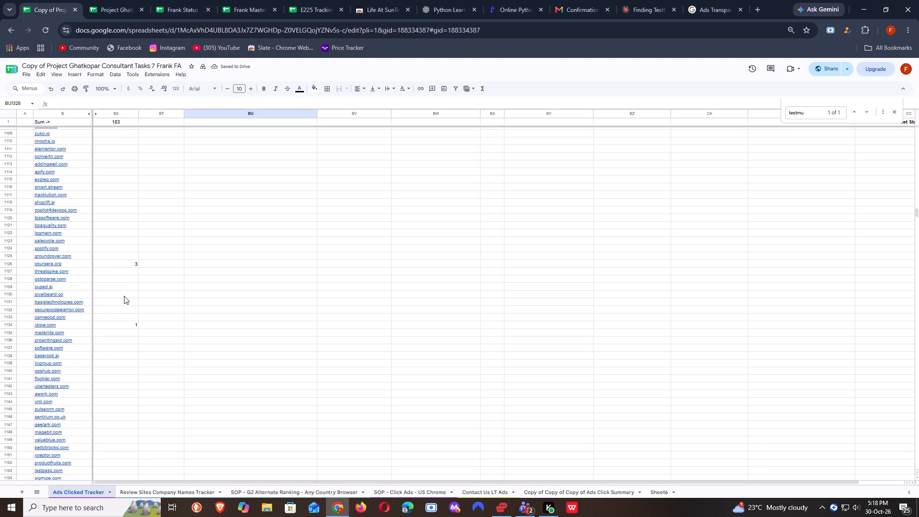
scroll(124, 296, up, 2)
scroll(123, 296, down, 6)
click(119, 313)
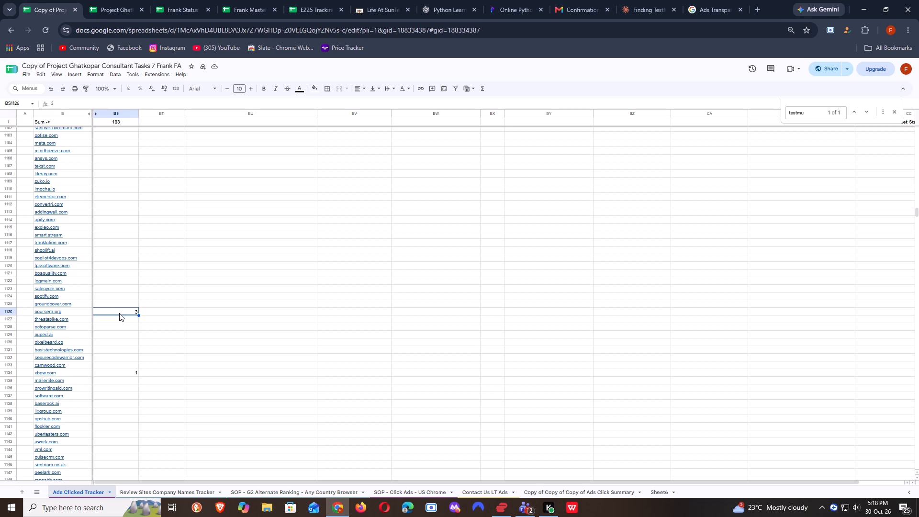
key(BackSpace)
click(179, 339)
Review the Fill Details figures in Frank Status Tracker and copy the Status summary block from the Group Status sheet.
click(168, 0)
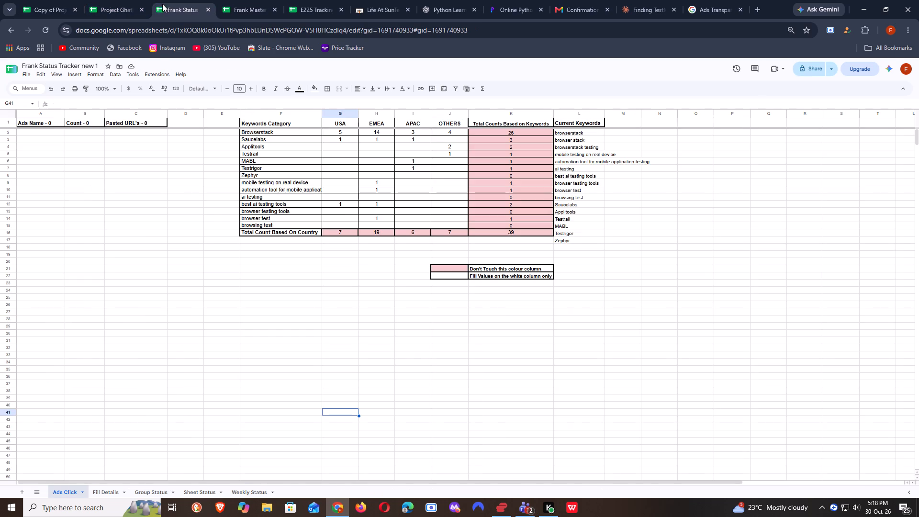
click(104, 493)
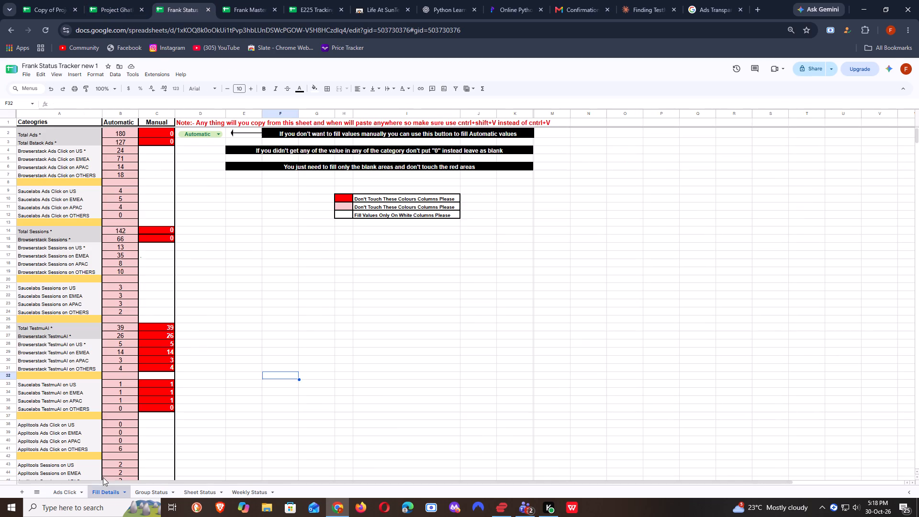
click(270, 344)
scroll(265, 346, up, 5)
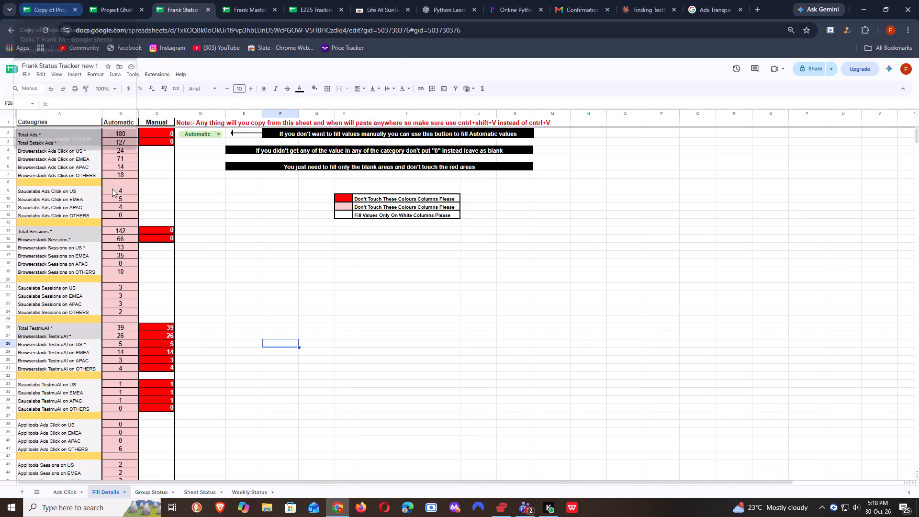
click(209, 257)
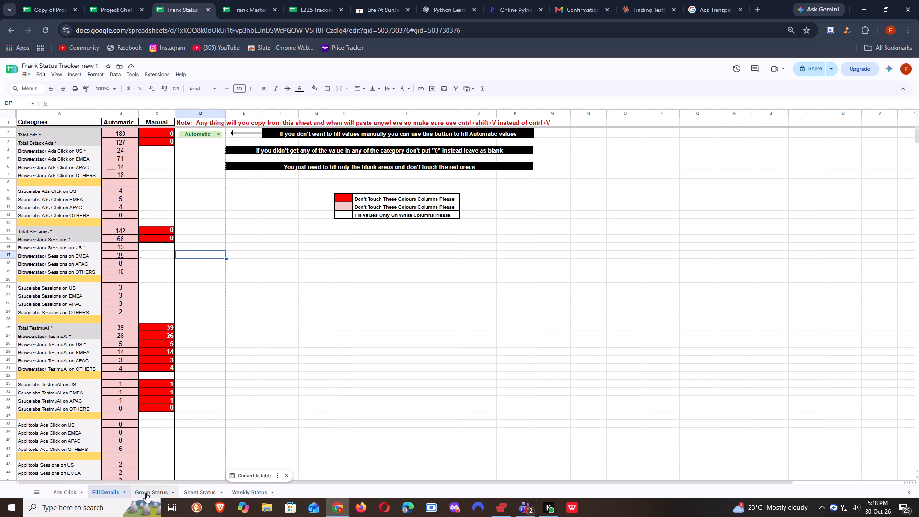
click(146, 493)
click(442, 366)
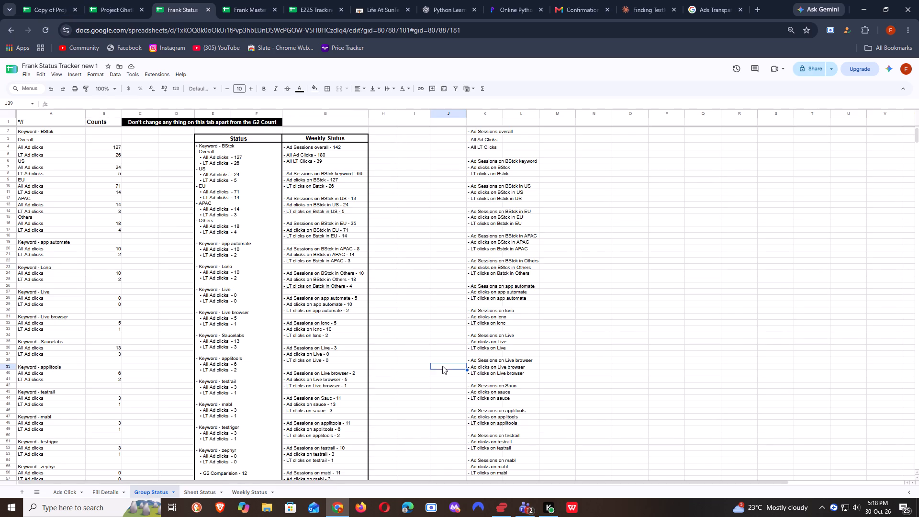
scroll(430, 366, up, 6)
click(241, 255)
key(ctrl+c)
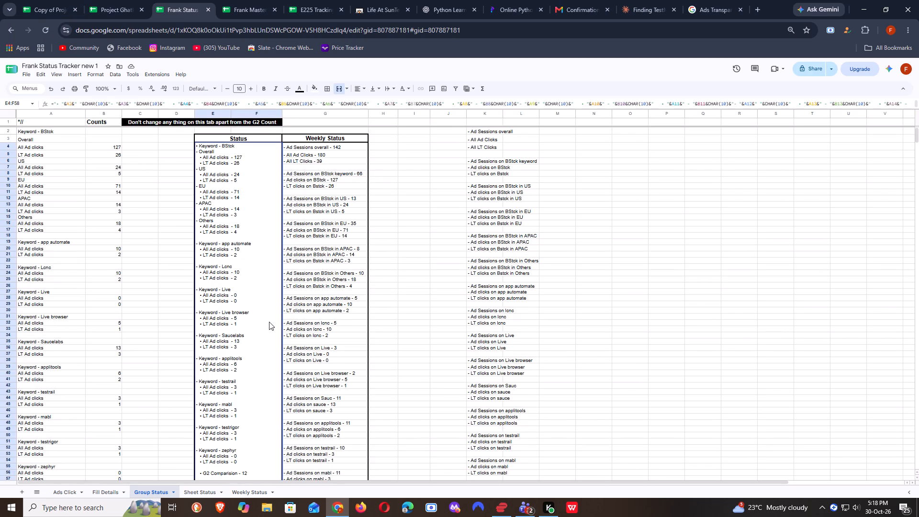
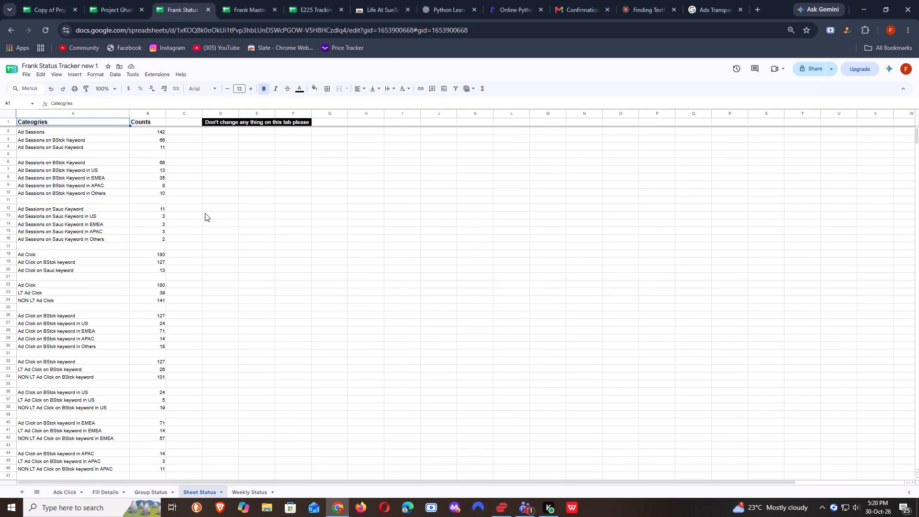
Copy the Counts column of the Sheet Status tab, from the first Ad Sessions row down to the sheet's last row.
click(158, 135)
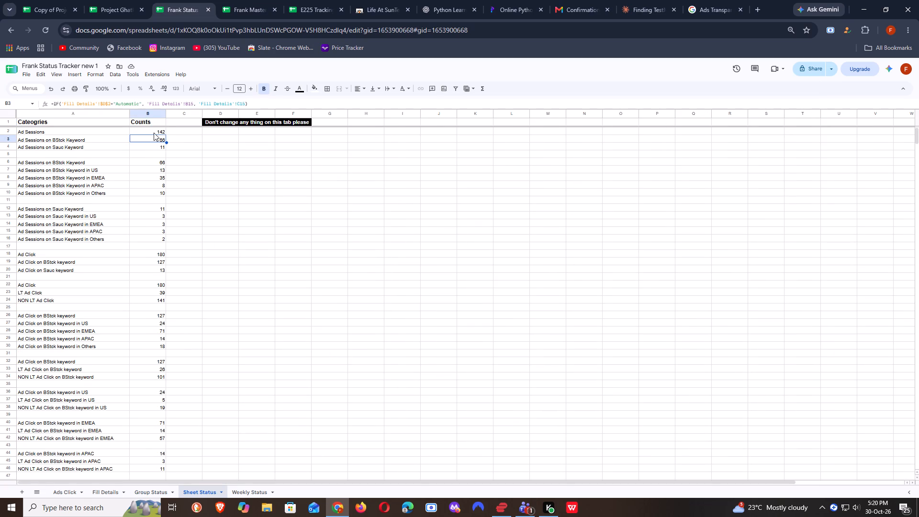
click(154, 133)
key(ctrl+shift+Down)
key(ctrl+shift+Down)
key(ctrl+shift+Down)
key(ctrl+shift+Down)
key(ctrl+shift+Down)
key(ctrl+shift+Down)
key(ctrl+shift+Down)
key(ctrl+shift+Down)
key(ctrl+shift+Down)
key(ctrl+shift+Down)
key(ctrl+shift+Down)
key(ctrl+shift+Down)
key(ctrl+shift+Down)
key(ctrl+shift+Down)
key(ctrl+shift+Down)
key(ctrl+shift+Down)
key(ctrl+shift+Down)
key(ctrl+shift+Down)
key(ctrl+shift+Down)
key(ctrl+shift+Down)
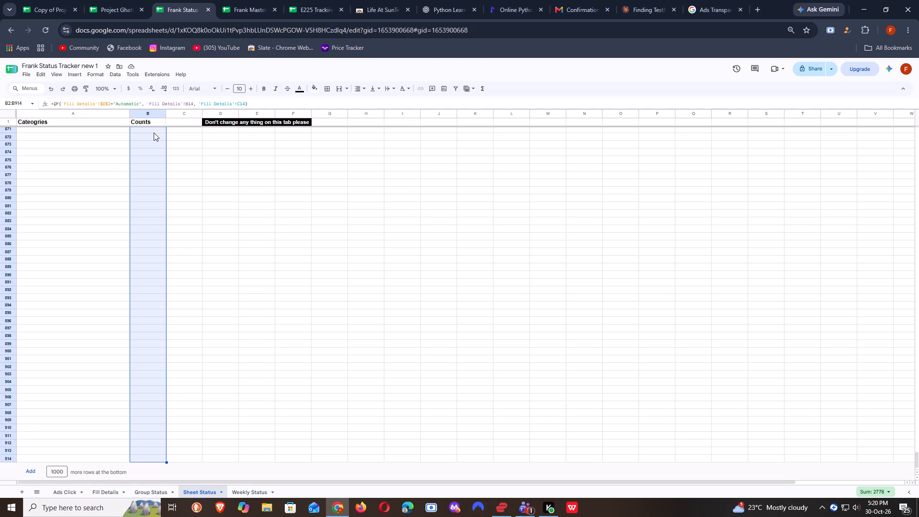
key(ctrl+c)
Switch to the Copy of Project Ghatkopar workbook and go back up through the Ads Clicked Tracker rows.
click(56, 0)
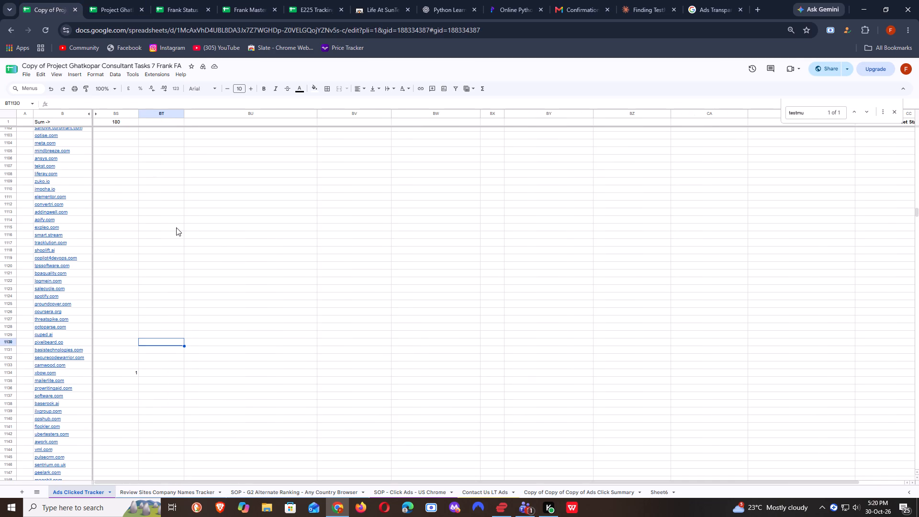
click(176, 227)
scroll(186, 228, up, 6)
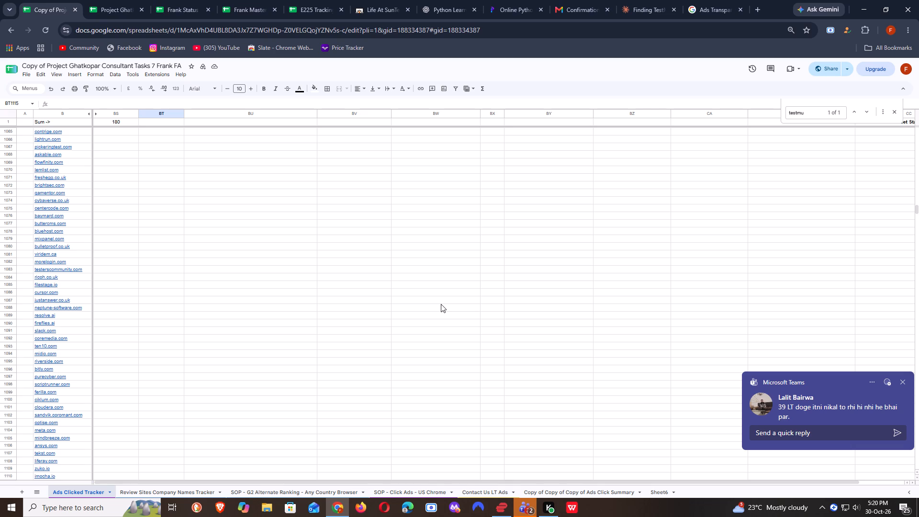
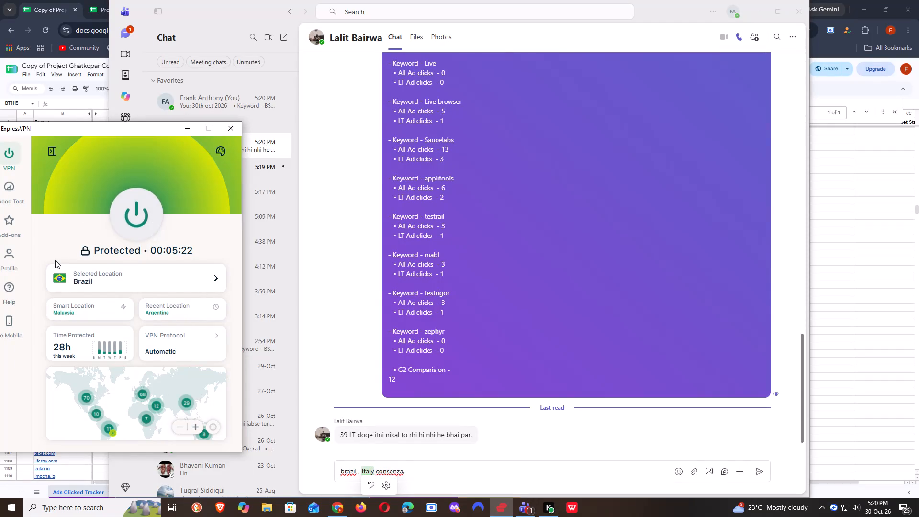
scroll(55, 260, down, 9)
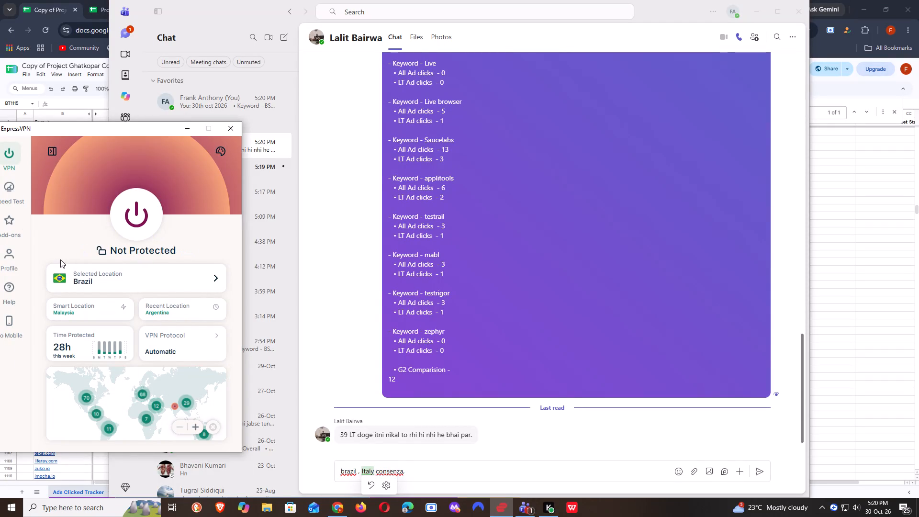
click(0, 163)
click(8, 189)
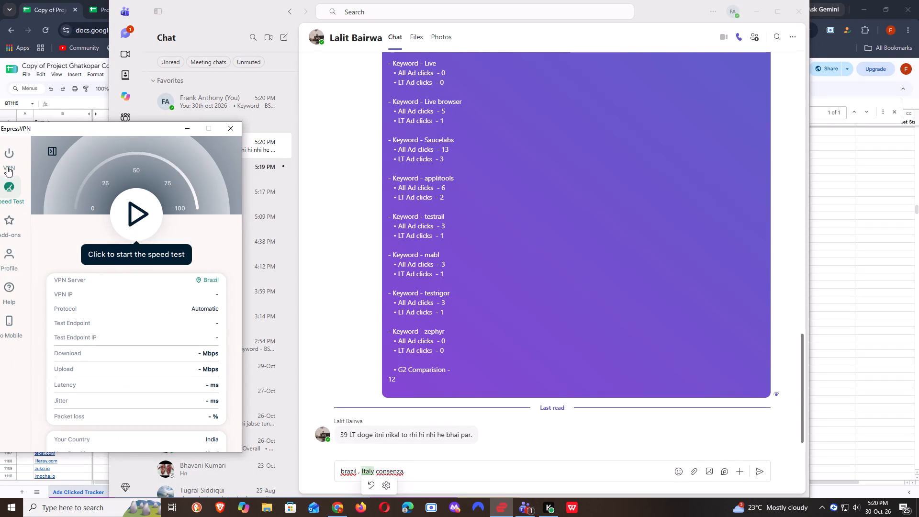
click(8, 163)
Move the ExpressVPN window fully onto the screen and check the recent locations in its VPN location list.
drag(70, 127, 173, 131)
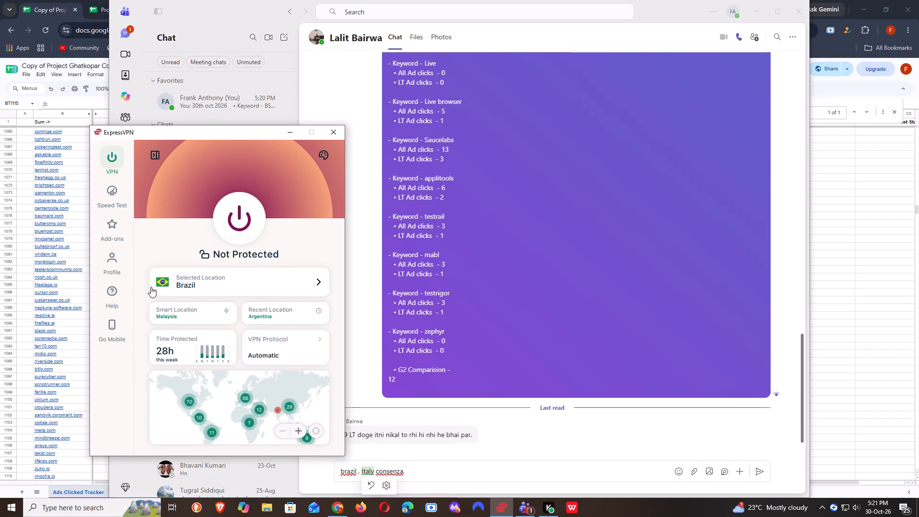
click(186, 293)
scroll(166, 304, down, 1)
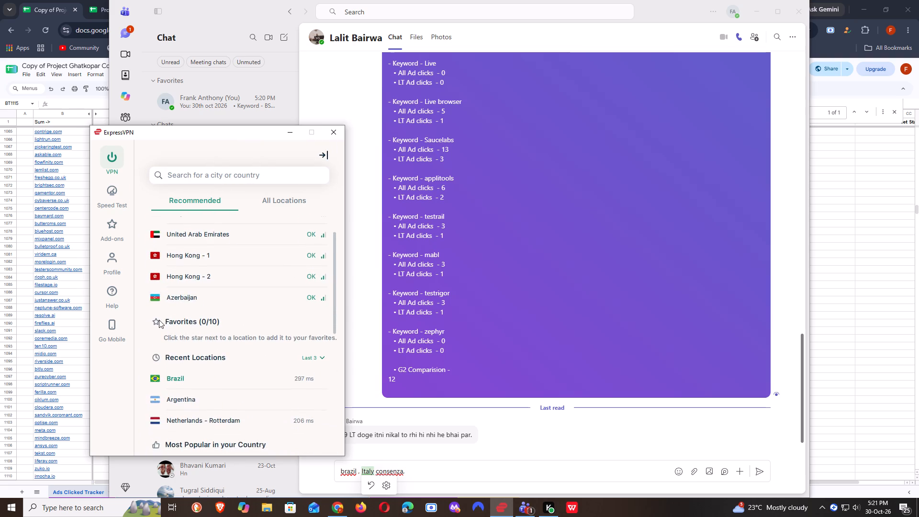
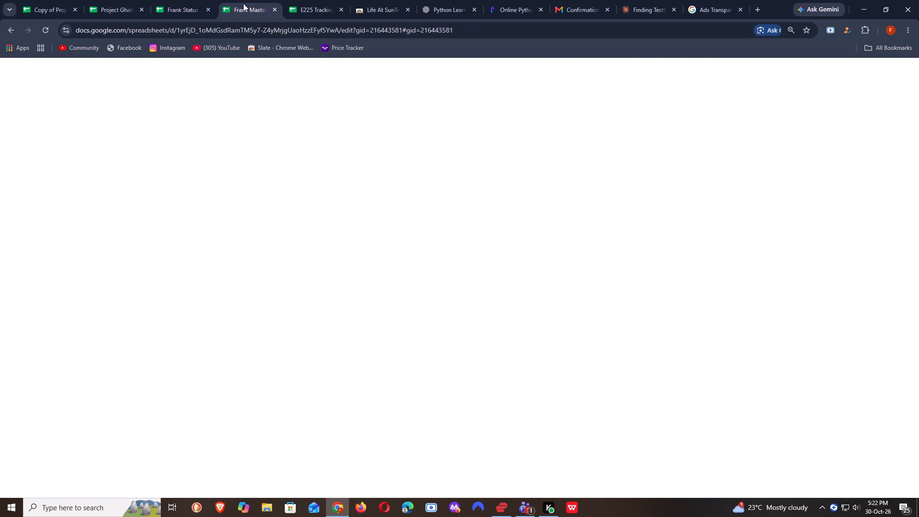
Look over the Weekly Status and Sheet Status sheets in the status tracker and the Ads Clicked Tracker in the project copy.
click(171, 0)
click(239, 308)
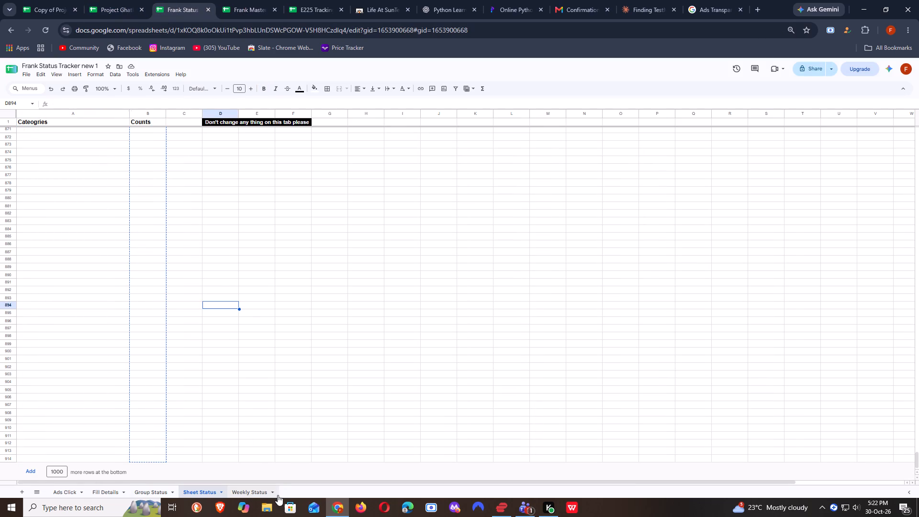
click(263, 493)
click(288, 393)
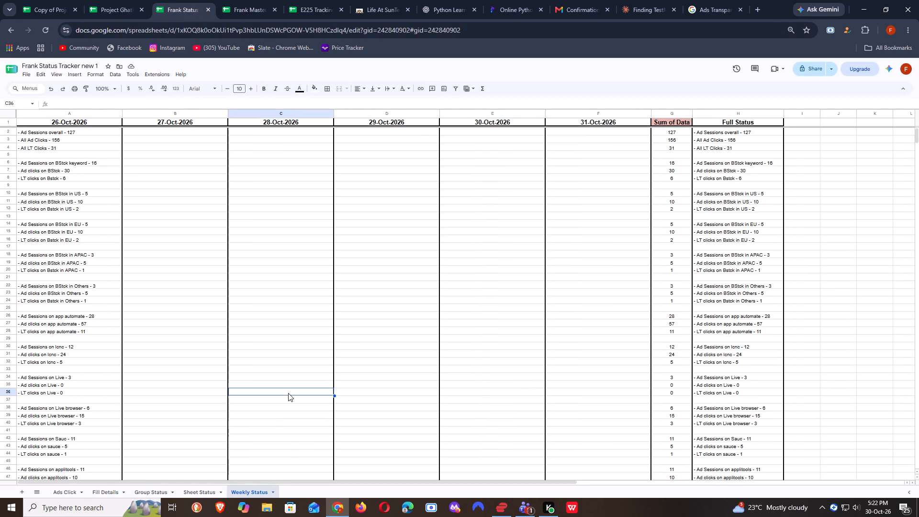
click(188, 489)
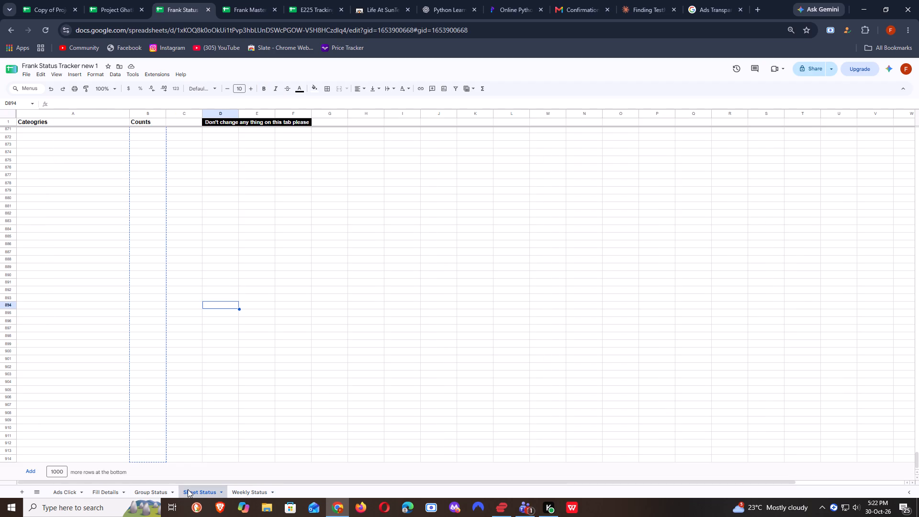
click(302, 369)
scroll(303, 374, up, 6)
scroll(303, 375, down, 5)
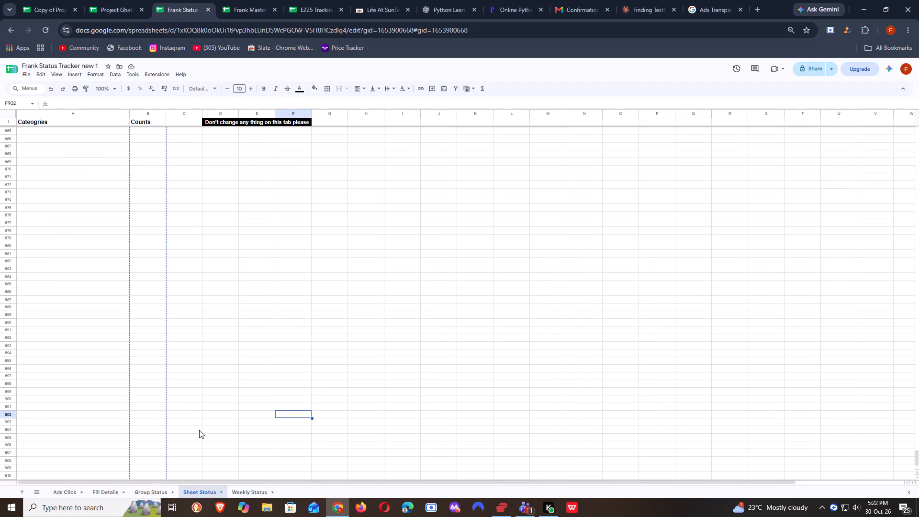
click(588, 294)
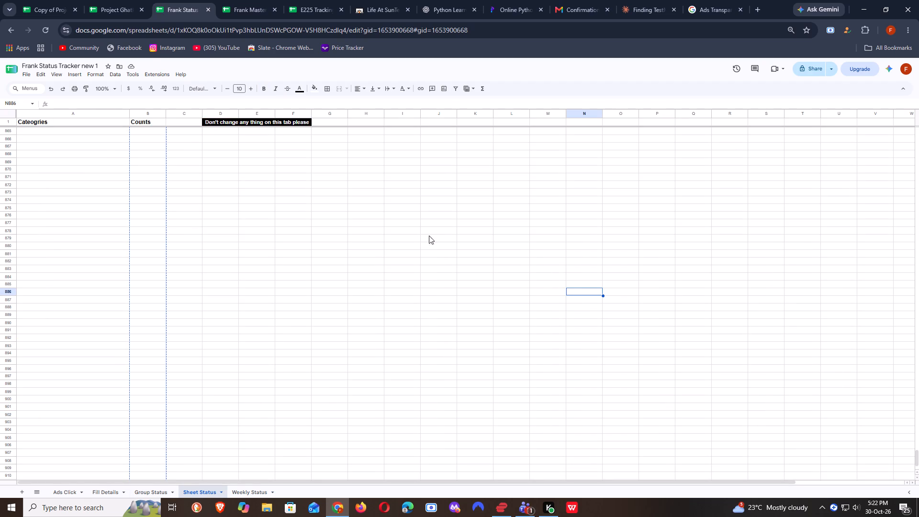
click(61, 0)
click(467, 298)
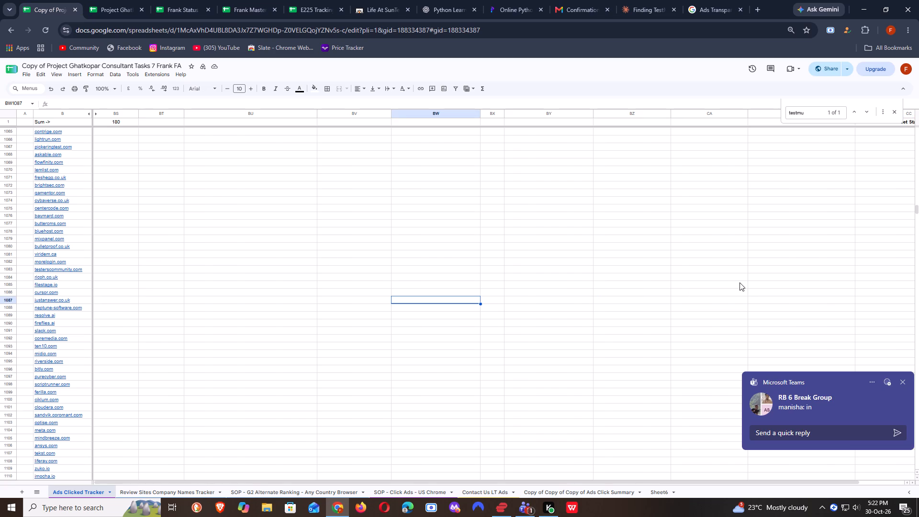
click(584, 401)
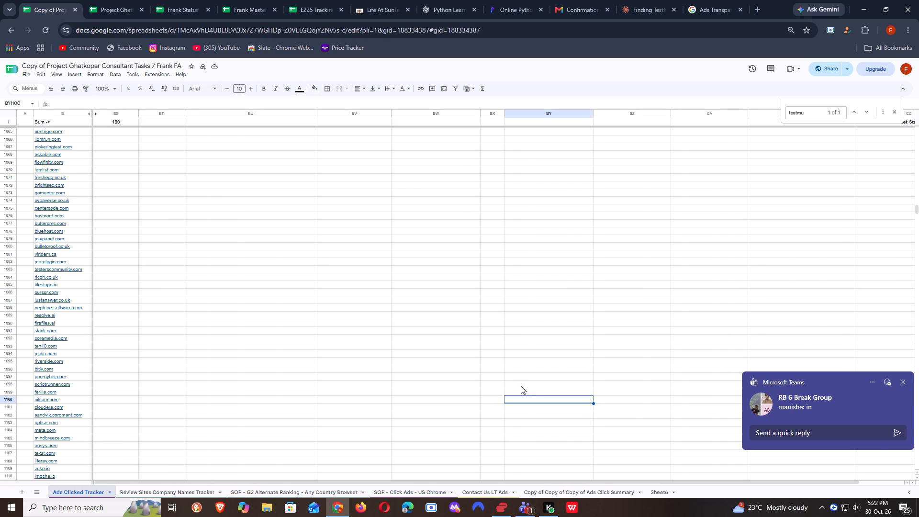
click(115, 0)
click(163, 0)
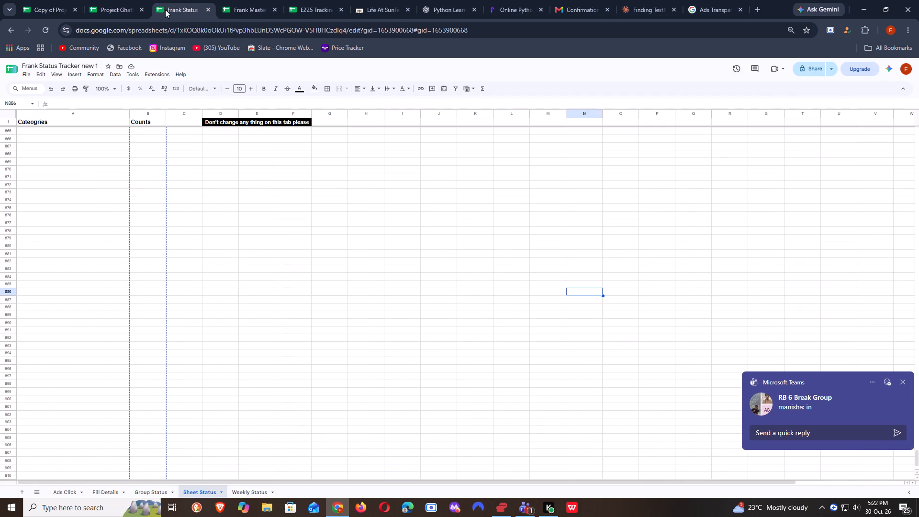
Copy all entries of the Counts column on the Sheet Status sheet, from B2 down to the sheet's last row.
click(198, 250)
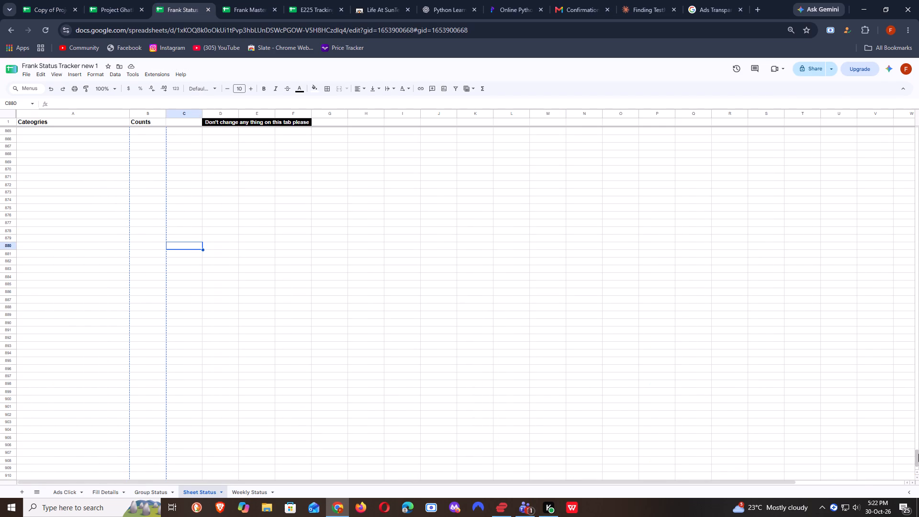
drag(918, 453, 918, 42)
click(451, 175)
scroll(347, 214, up, 5)
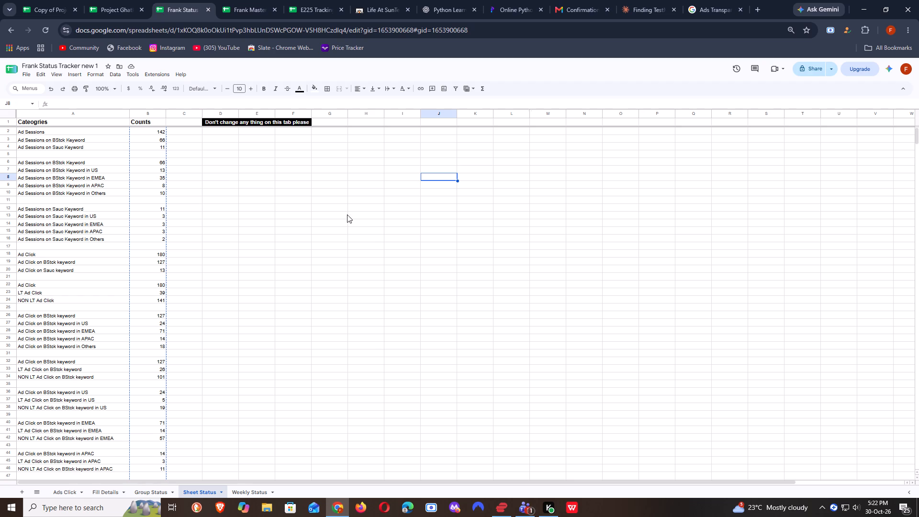
click(148, 134)
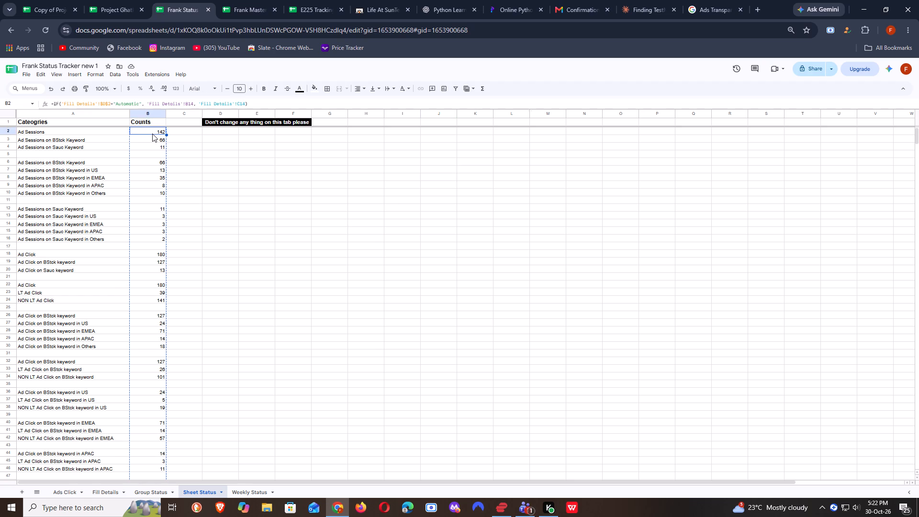
key(ctrl+shift+Down)
key(ctrl+shift+Down)
key(ctrl+shift+Down)
key(ctrl+shift+Down)
key(ctrl+shift+Down)
key(ctrl+shift+Down)
key(ctrl+shift+Down)
key(ctrl+shift+Down)
key(ctrl+shift+Down)
key(ctrl+shift+Down)
key(ctrl+shift+Down)
key(ctrl+shift+Down)
key(ctrl+shift+Down)
key(ctrl+shift+Down)
key(ctrl+shift+Down)
key(ctrl+shift+Down)
key(ctrl+shift+Down)
key(ctrl+shift+Down)
key(ctrl+shift+Down)
key(ctrl+shift+Down)
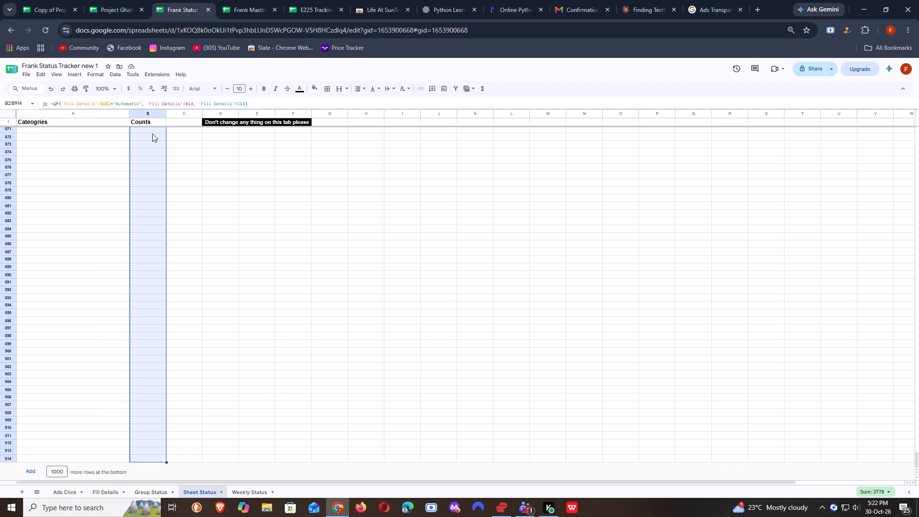
key(ctrl+c)
Close the find box in the Ads Clicked Tracker and paste the copied counts as values only, starting at cell CC2.
click(23, 0)
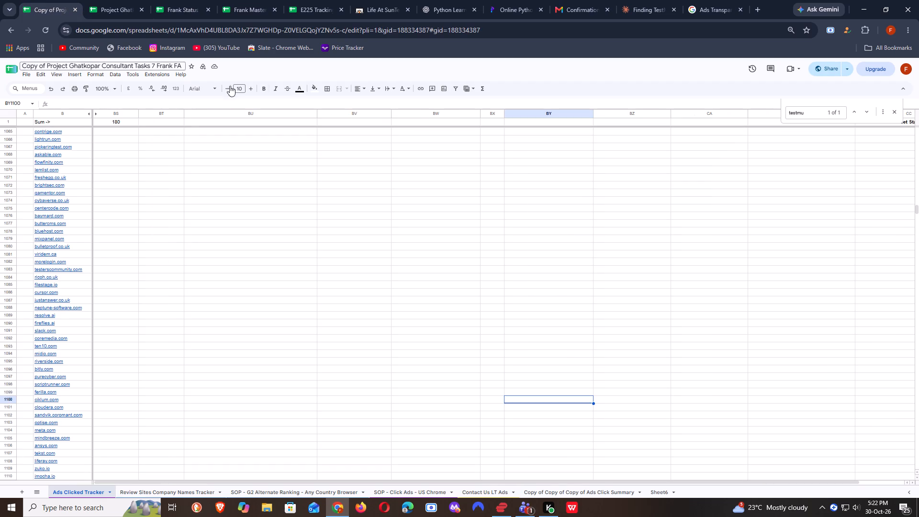
click(584, 205)
click(895, 113)
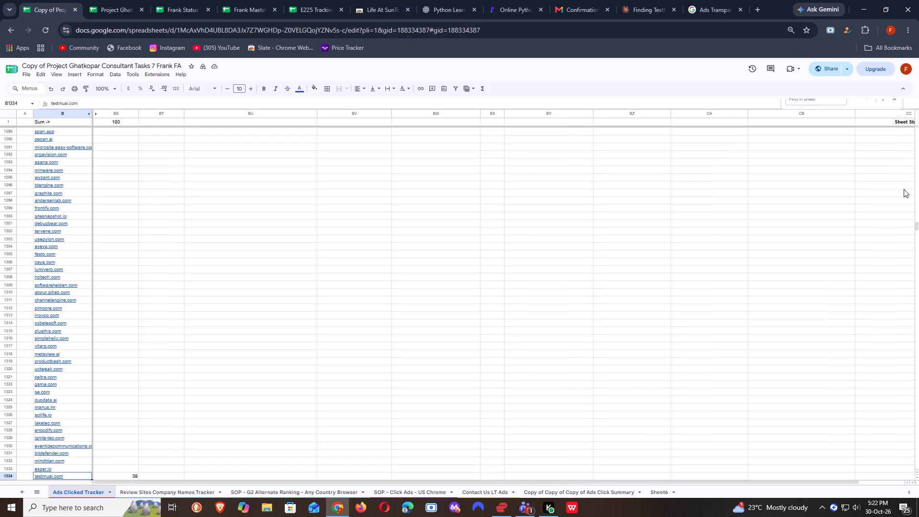
drag(918, 224, 918, 27)
scroll(877, 138, up, 3)
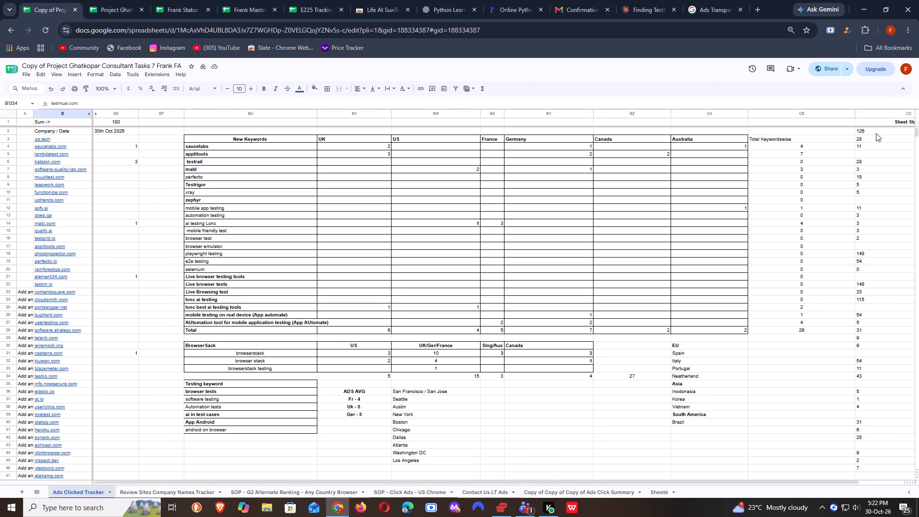
click(875, 132)
key(ctrl+shift+v)
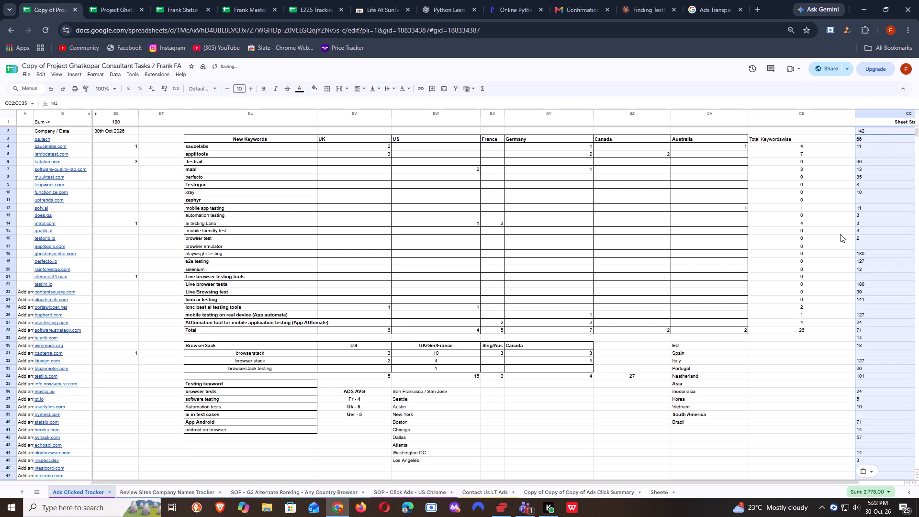
click(839, 245)
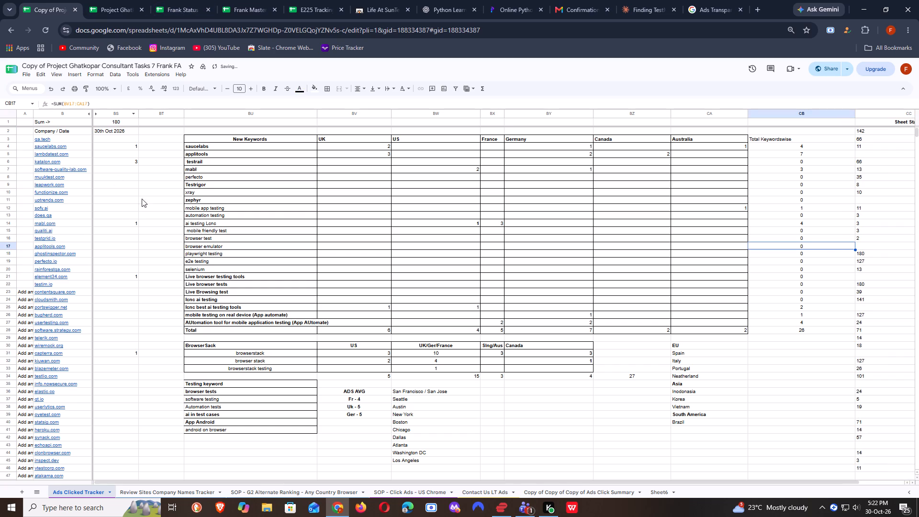
click(167, 198)
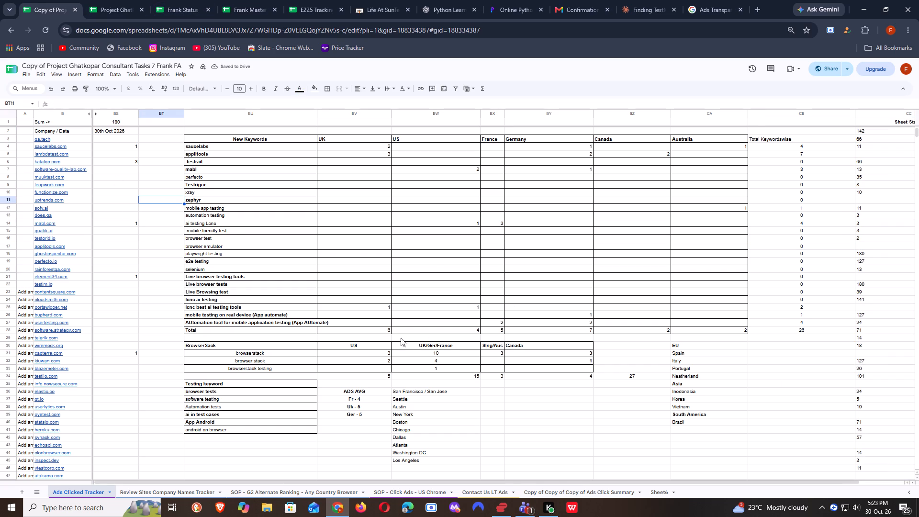
Switch to the Copy of Copy of Ads Click Summary sheet in the original Project Ghatkopar spreadsheet.
click(146, 0)
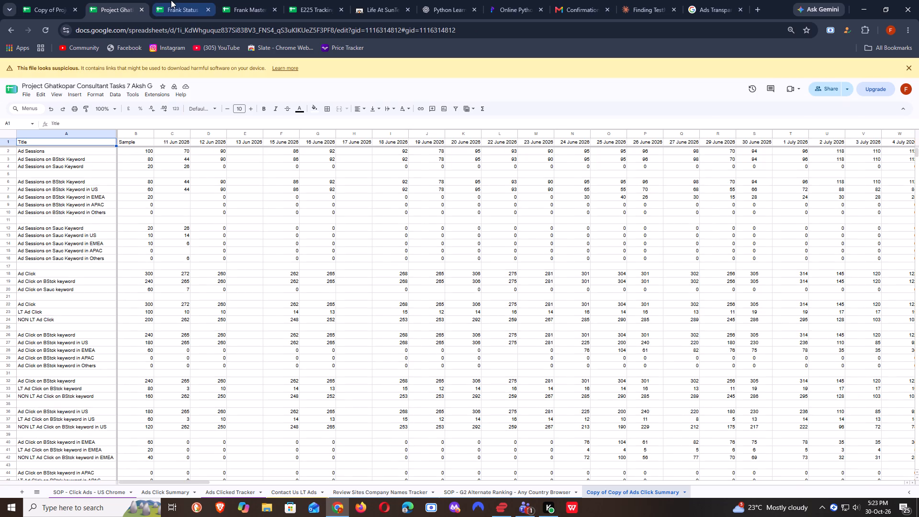
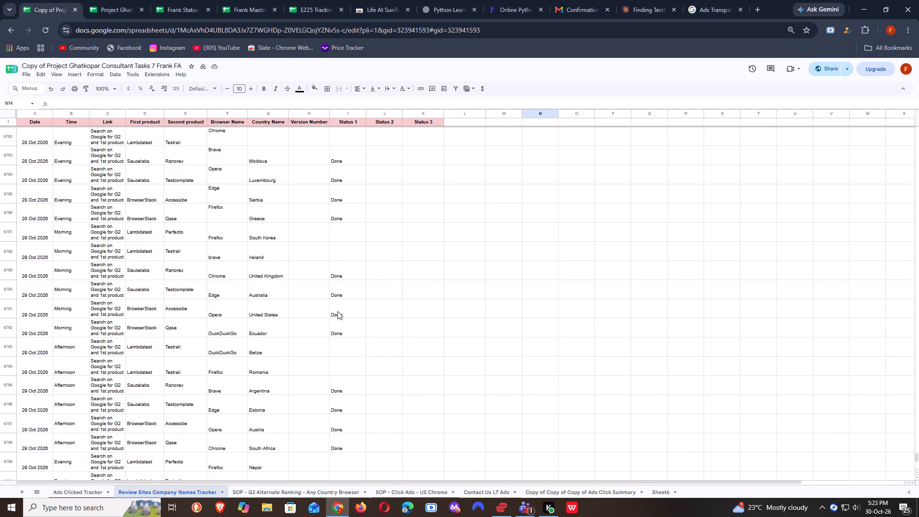
Mark Status 1 as Done for the 30 Oct 2026 morning Saucelabs and BrowserStack rows, Latvia through Serbia (I6807 to I6810).
scroll(337, 311, down, 8)
click(337, 231)
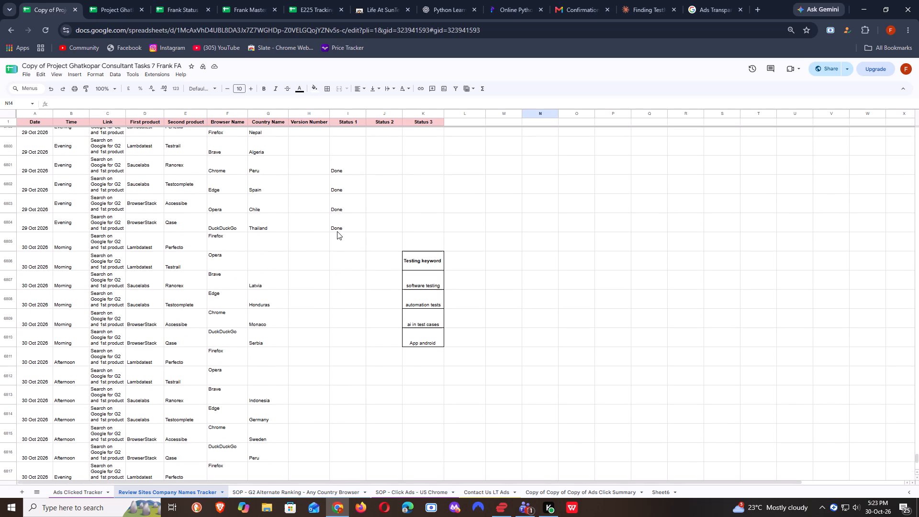
text(Done)
key(Return)
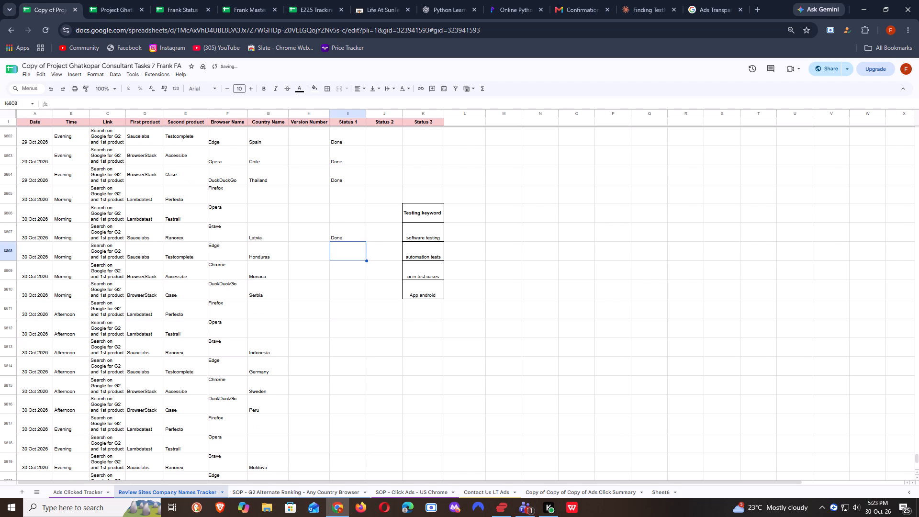
click(335, 229)
drag(365, 242, 360, 285)
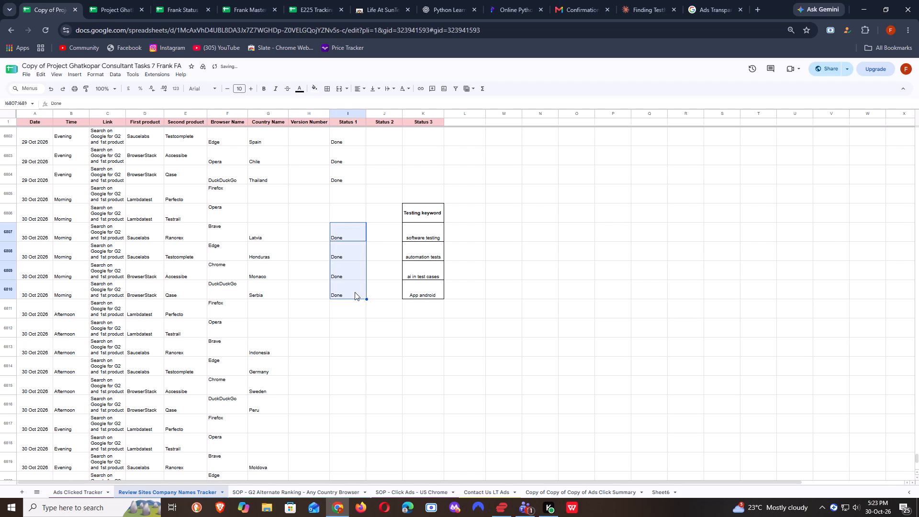
Copy the four morning Done statuses to the 30 Oct afternoon rows Indonesia–Peru and evening rows Moldova–Singapore in Status 1.
key(ctrl+c)
click(340, 329)
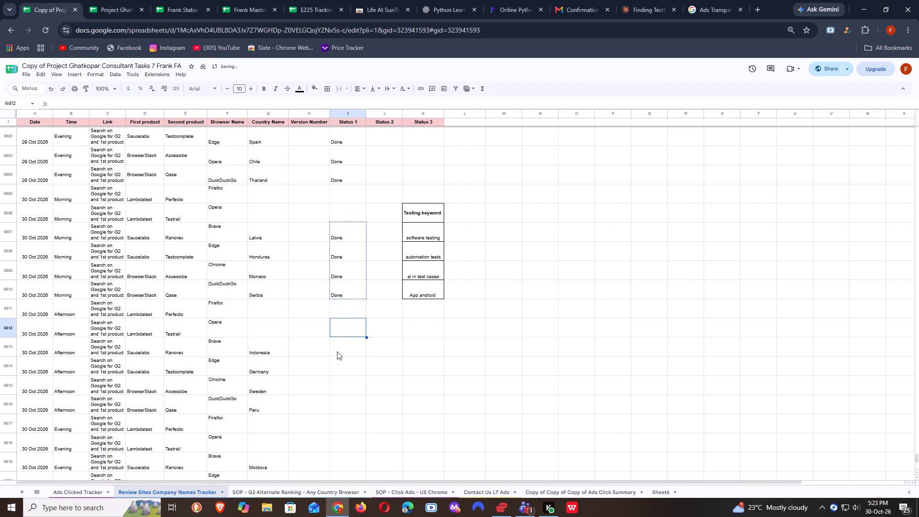
click(342, 351)
key(ctrl+v)
scroll(341, 351, down, 3)
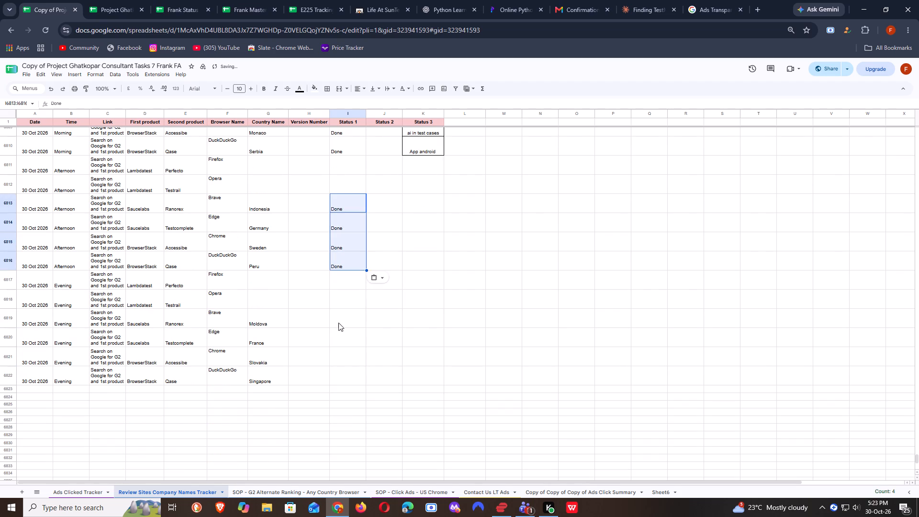
click(341, 320)
key(ctrl+v)
click(458, 325)
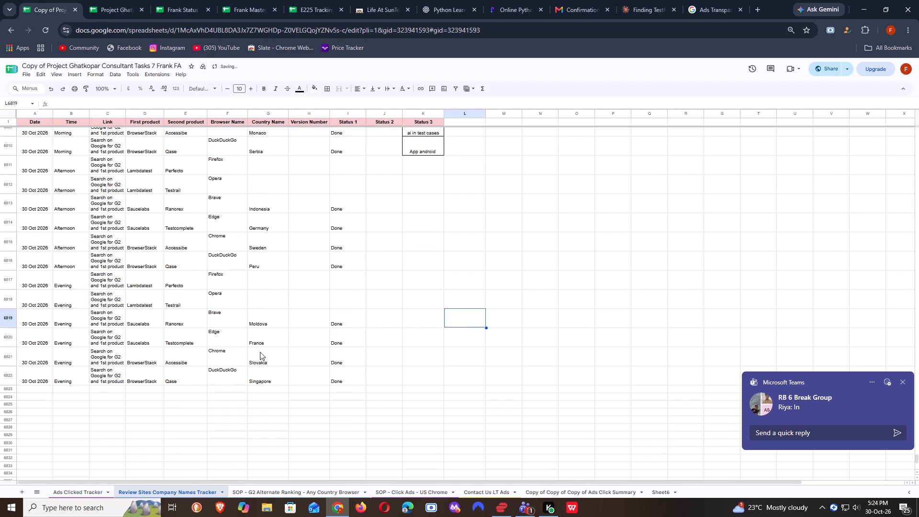
Return to the Ads Clicked Tracker sheet in the project copy, glancing at the original Project Ghatkopar spreadsheet's click summary.
click(56, 487)
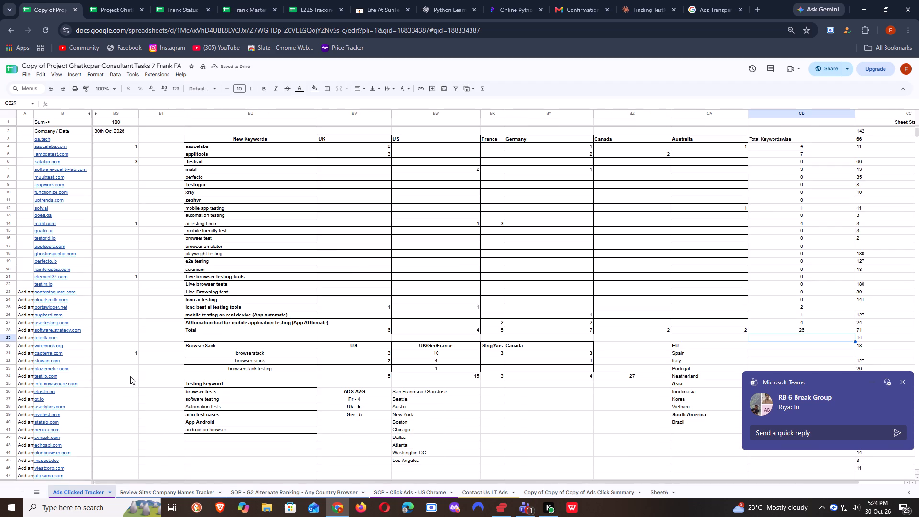
click(138, 371)
click(153, 382)
click(117, 0)
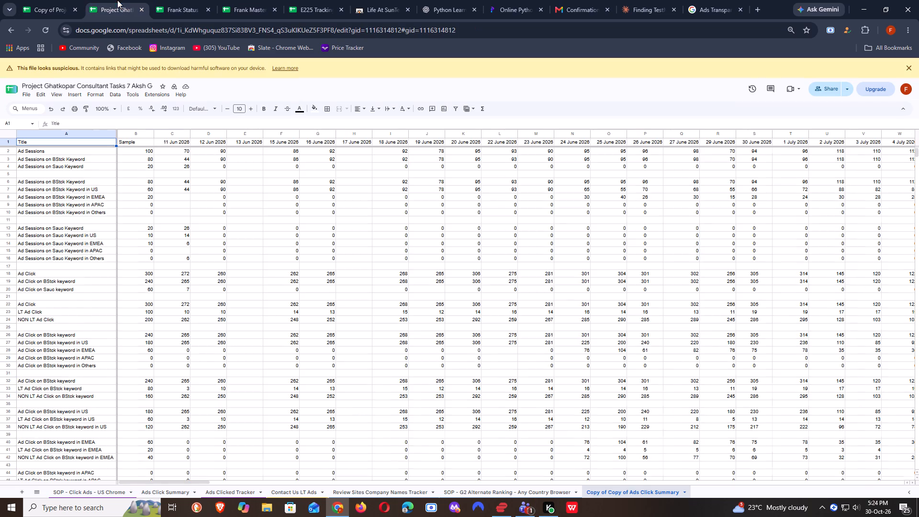
click(58, 0)
click(154, 264)
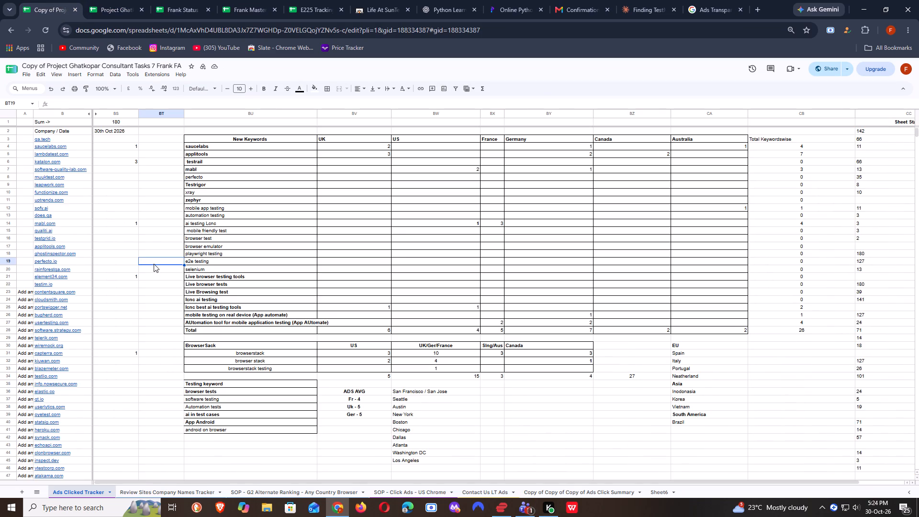
click(168, 309)
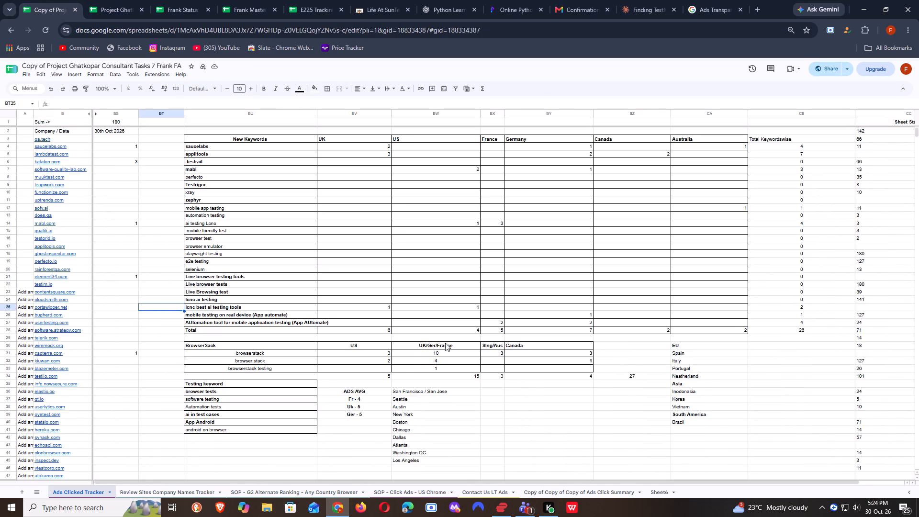
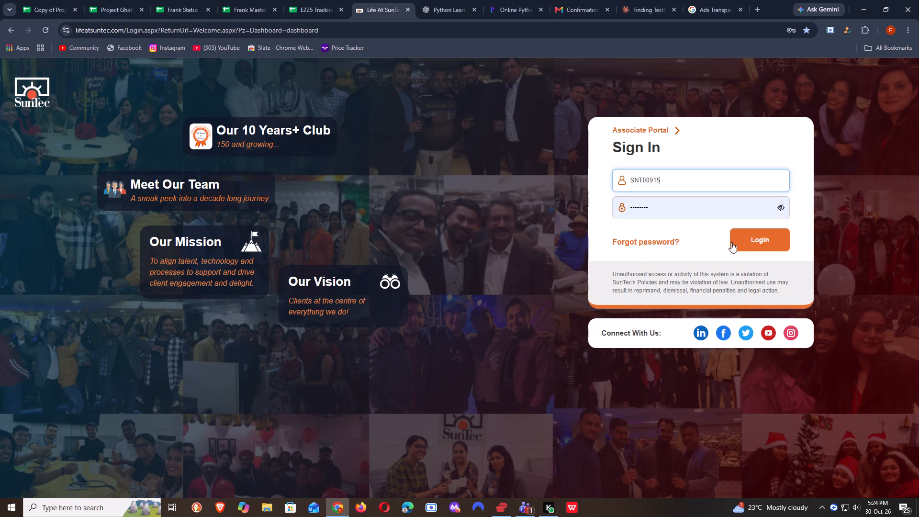
Sign in to the SunTec associate portal and open the form for filling a timesheet, glancing at the Ads Clicked Tracker sheet.
click(747, 238)
click(56, 0)
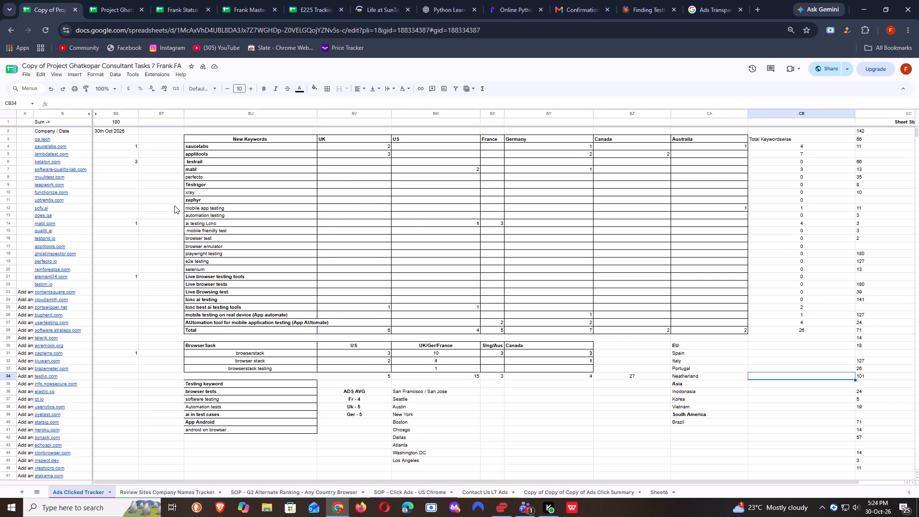
click(174, 205)
click(378, 0)
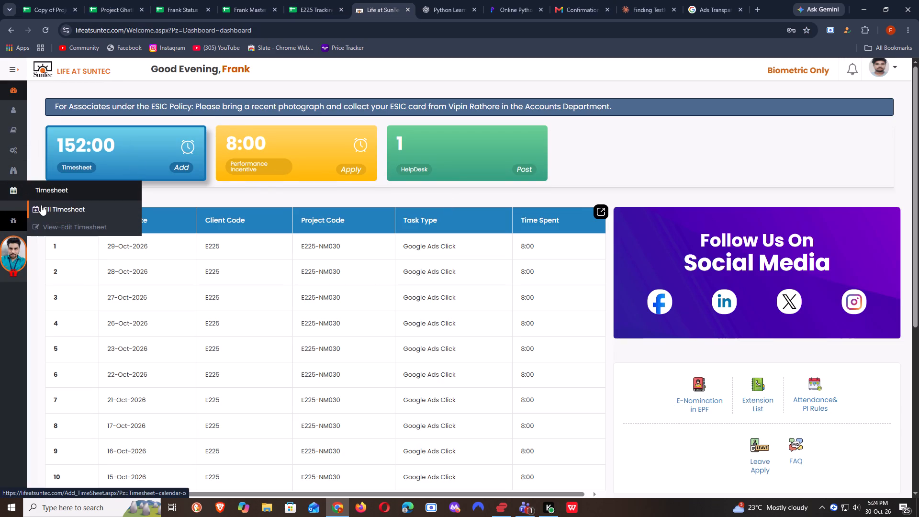
click(41, 205)
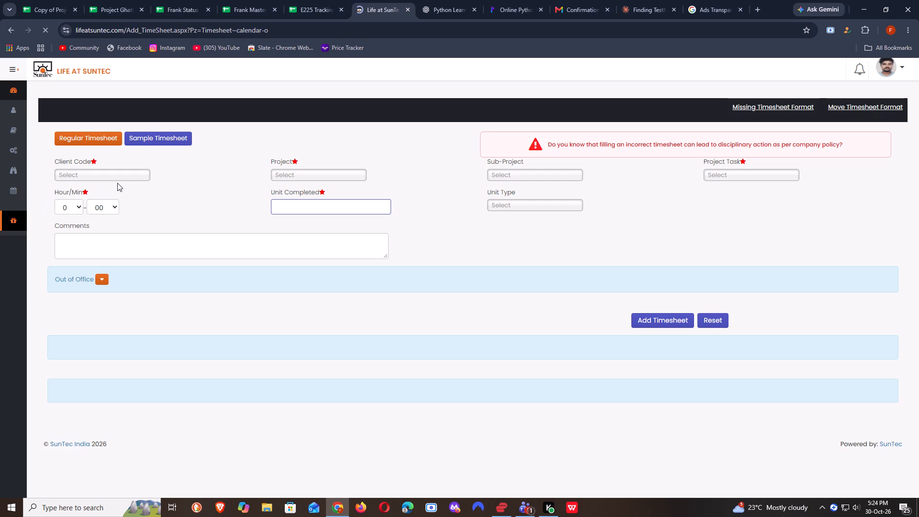
Set the 30/10/2026 timesheet entry's client code to E225, project to E225-NM030 and project task to Google Ads Click.
click(140, 208)
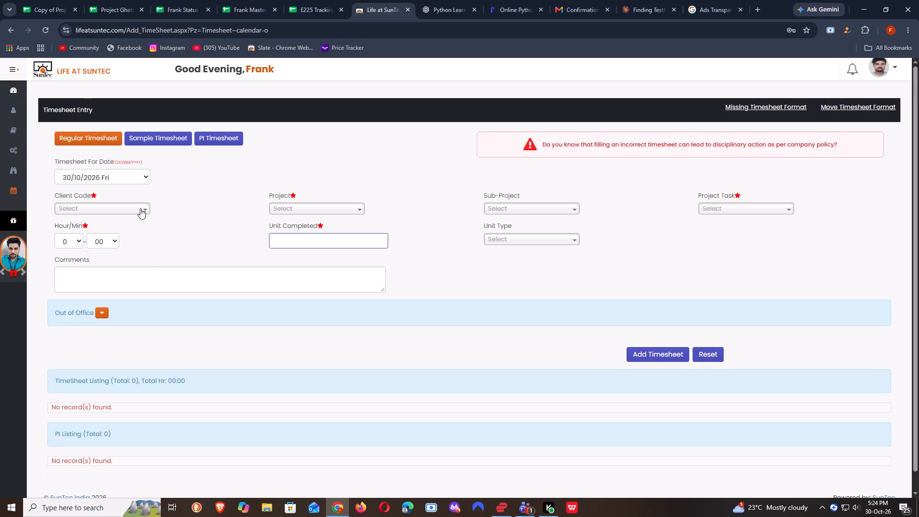
text(e225)
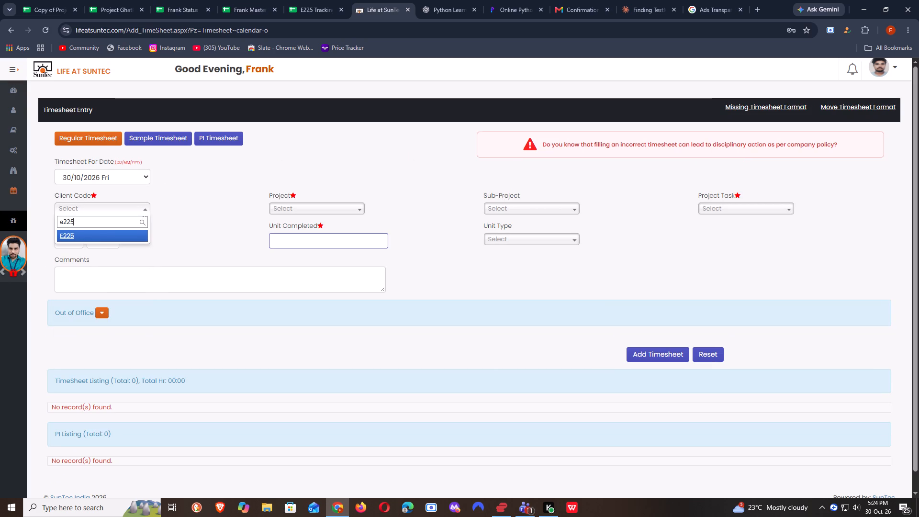
click(100, 240)
click(205, 228)
click(289, 210)
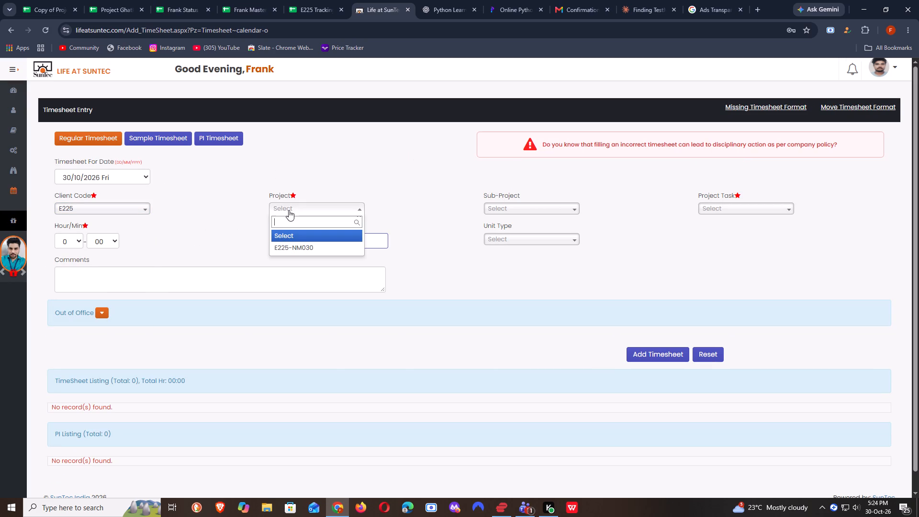
click(288, 248)
click(411, 222)
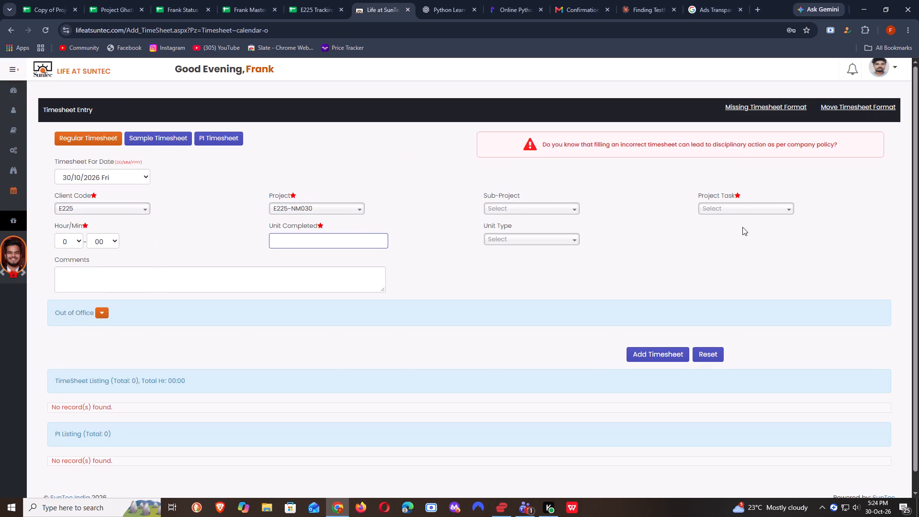
click(738, 210)
text(ads)
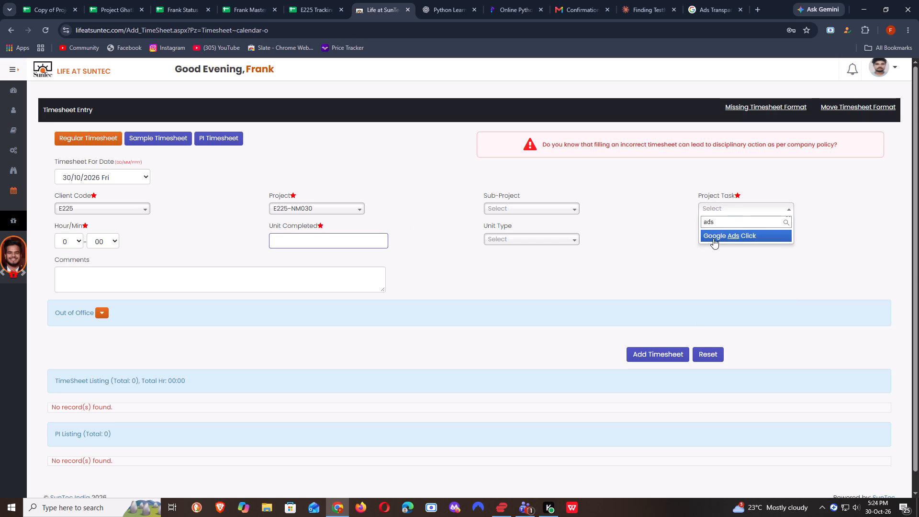
click(713, 238)
Set the timesheet entry's time to 8 hours and its completed units to 192.
click(76, 249)
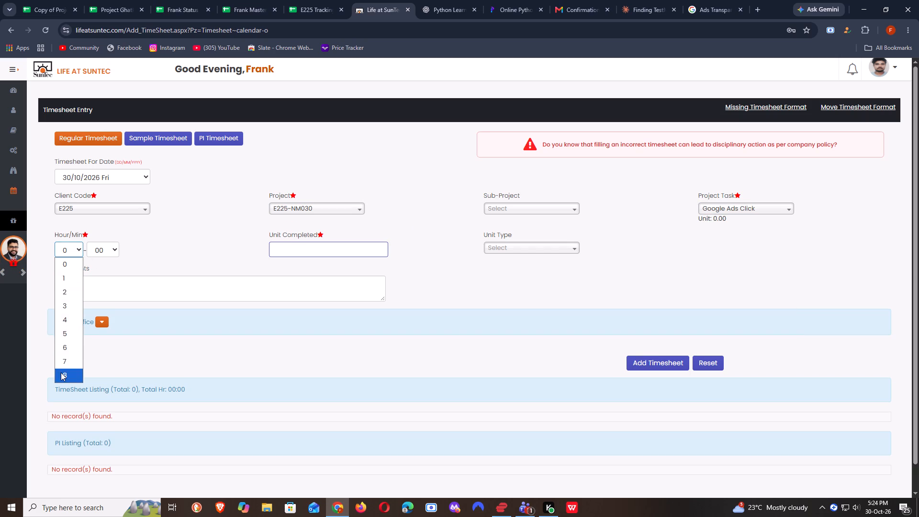
click(61, 372)
click(307, 250)
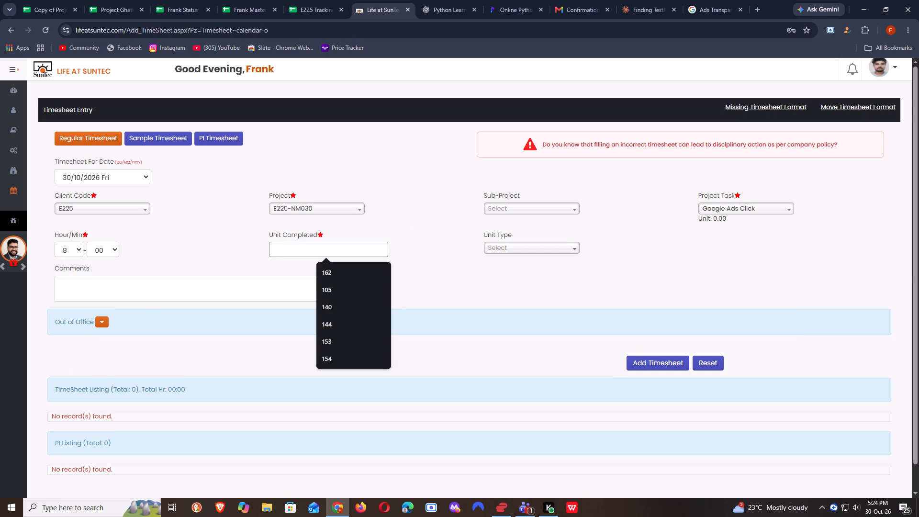
text(180)
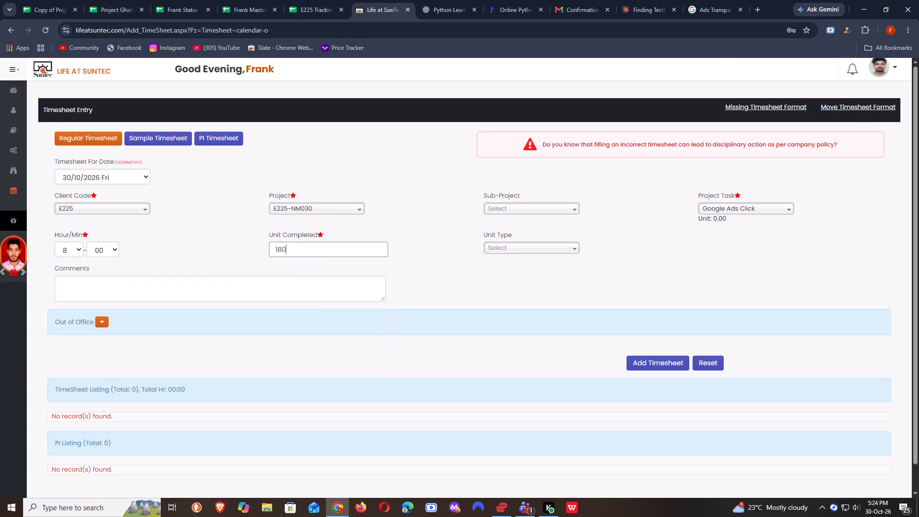
click(333, 245)
key(BackSpace)
key(BackSpace)
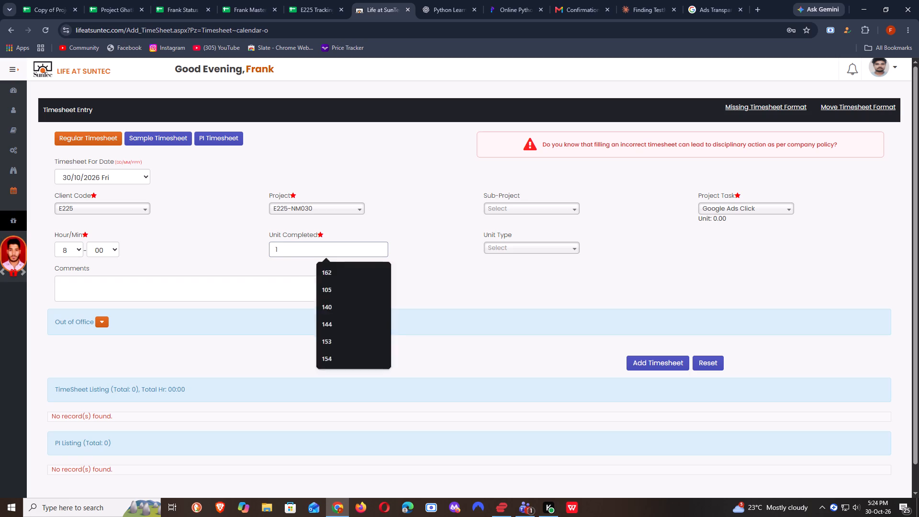
key(BackSpace)
text(192)
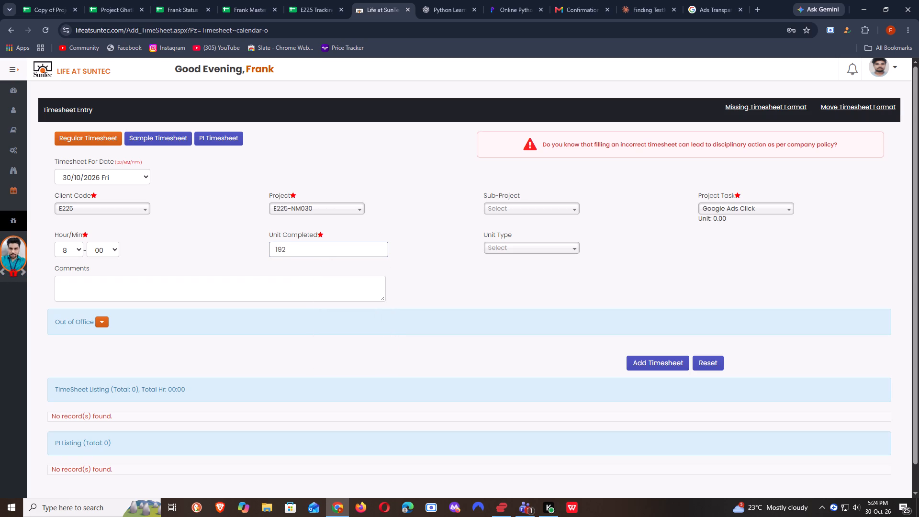
Enter the comments "Total Ads Click - 180" and, on a second line, "G2 Comparison - 12", and add the timesheet entry to the listing.
click(227, 296)
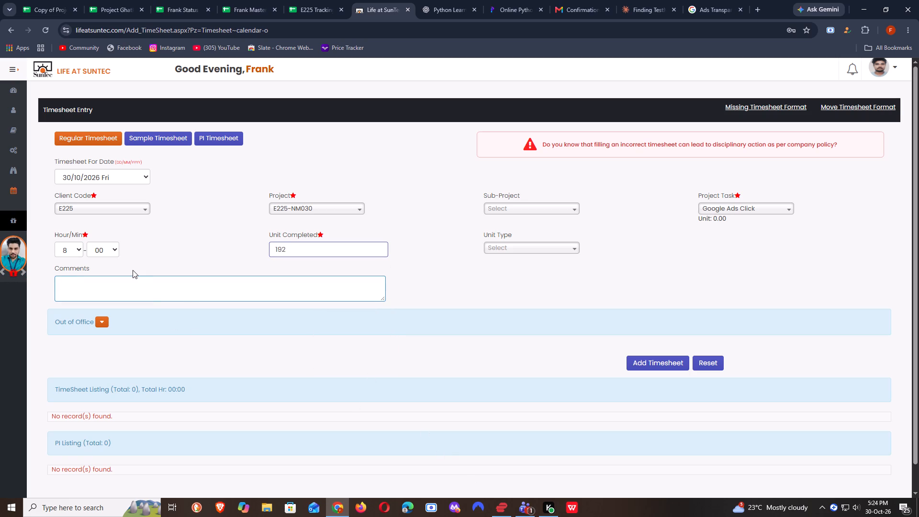
text(Total)
key(space)
text(Ads Click - 180)
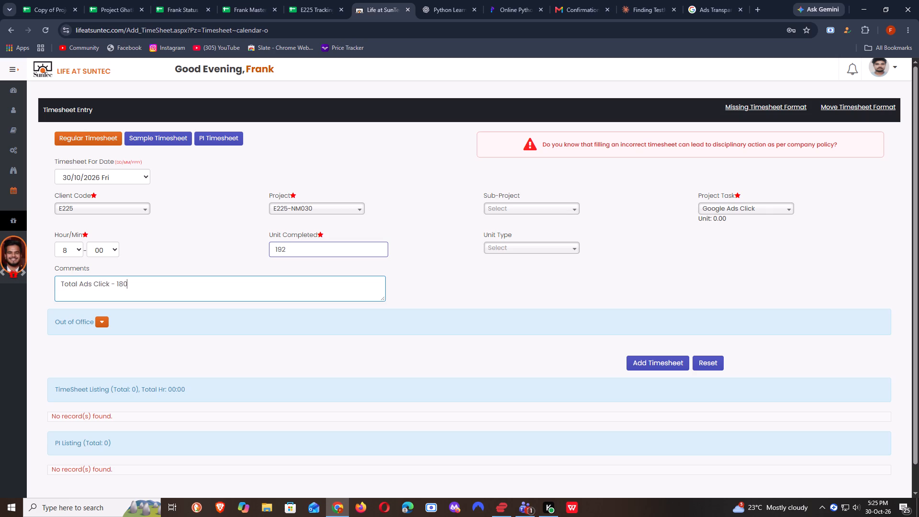
key(space)
key(shift+Return)
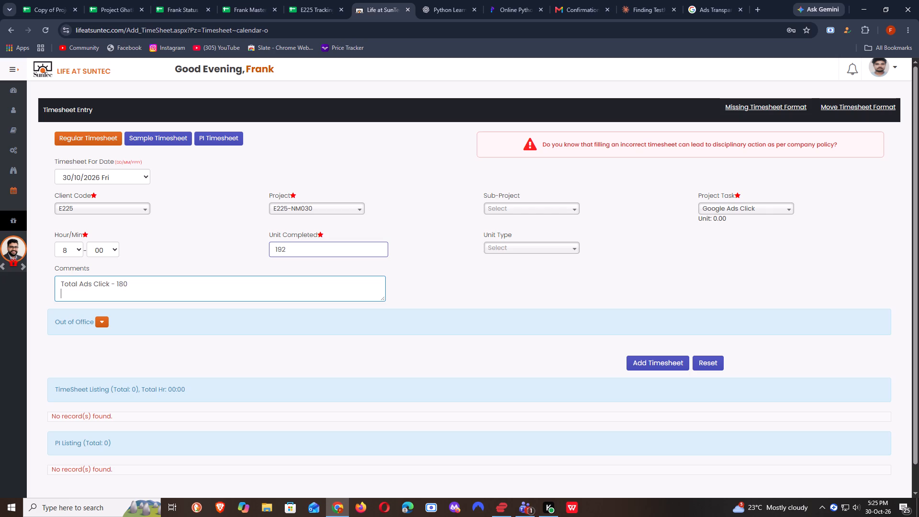
text(G2 Comparison - 12)
click(426, 312)
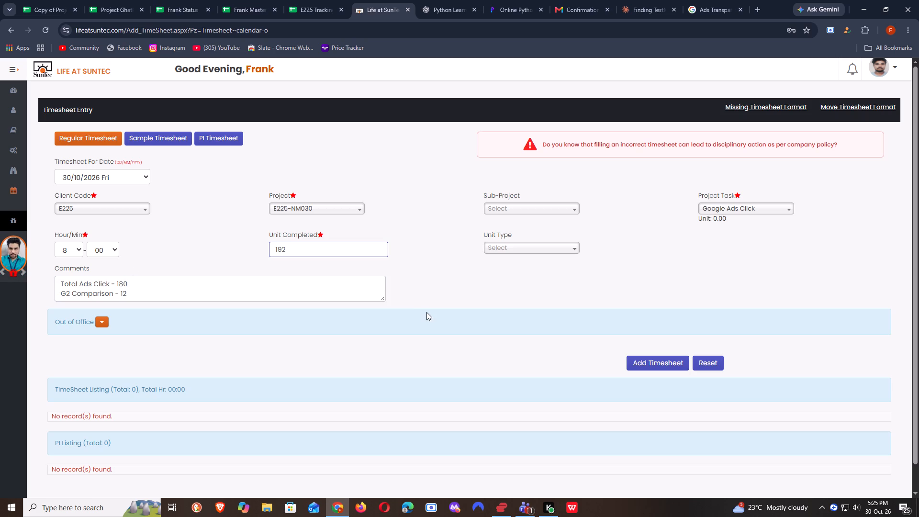
click(638, 357)
scroll(351, 318, down, 4)
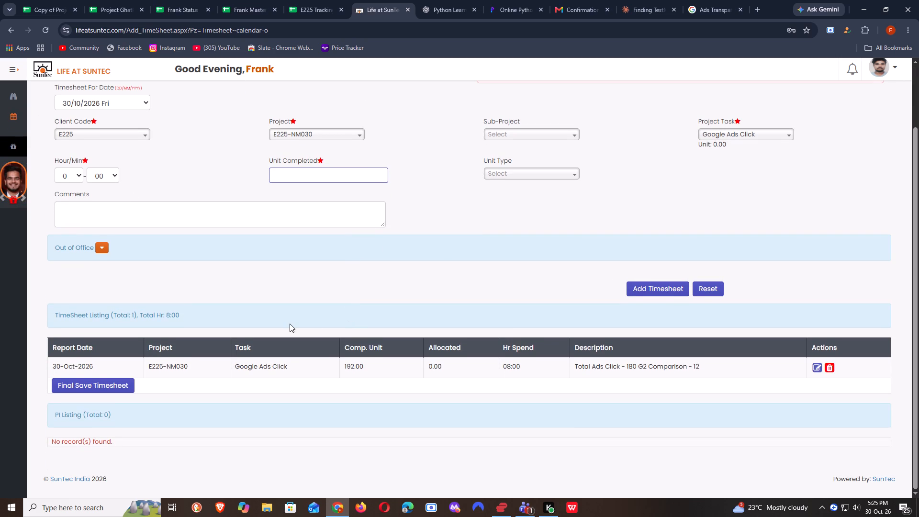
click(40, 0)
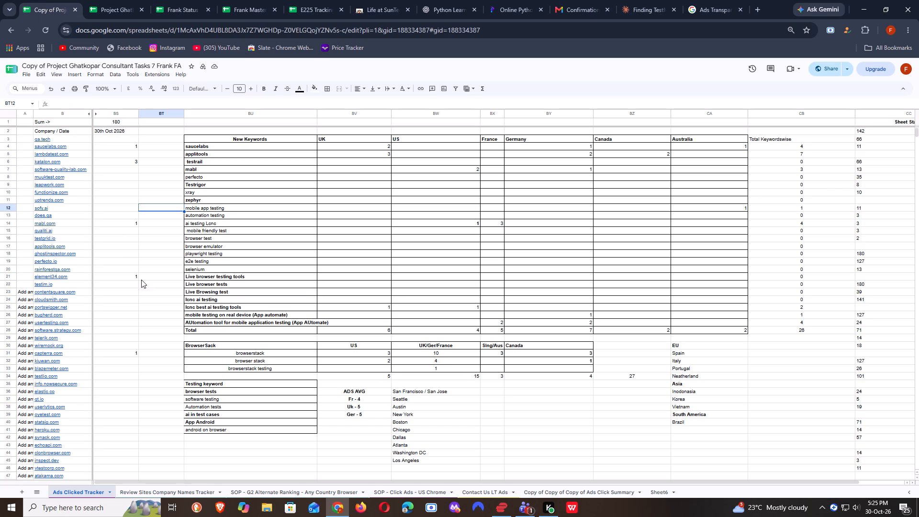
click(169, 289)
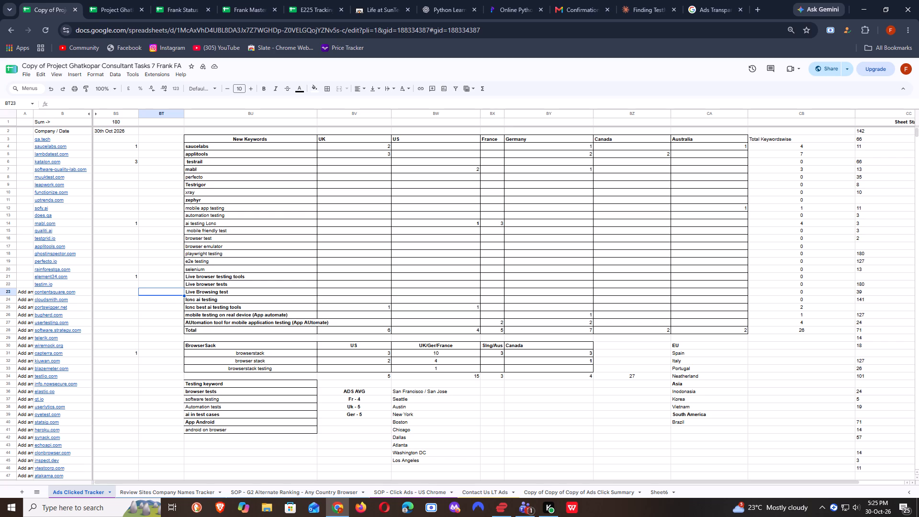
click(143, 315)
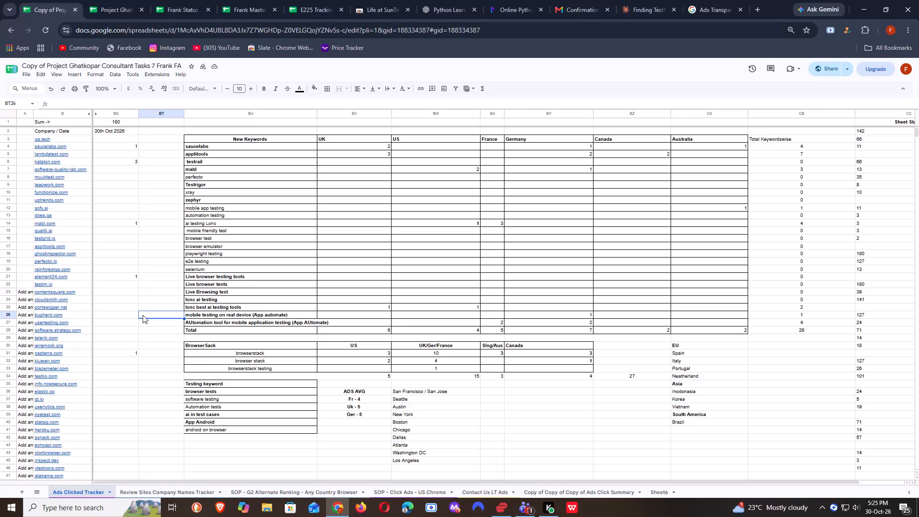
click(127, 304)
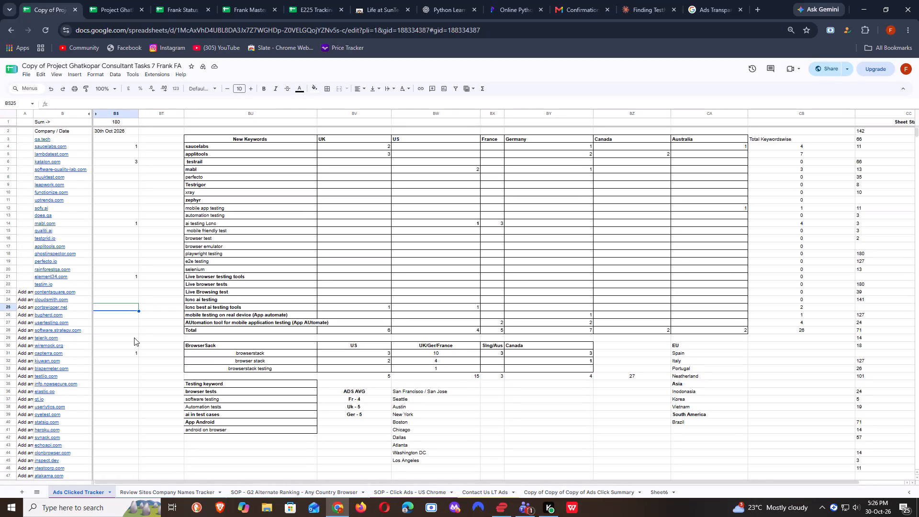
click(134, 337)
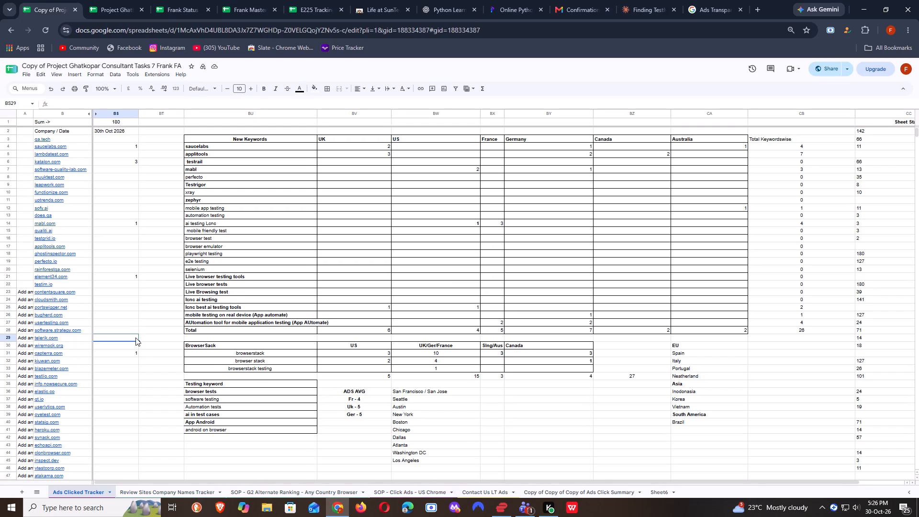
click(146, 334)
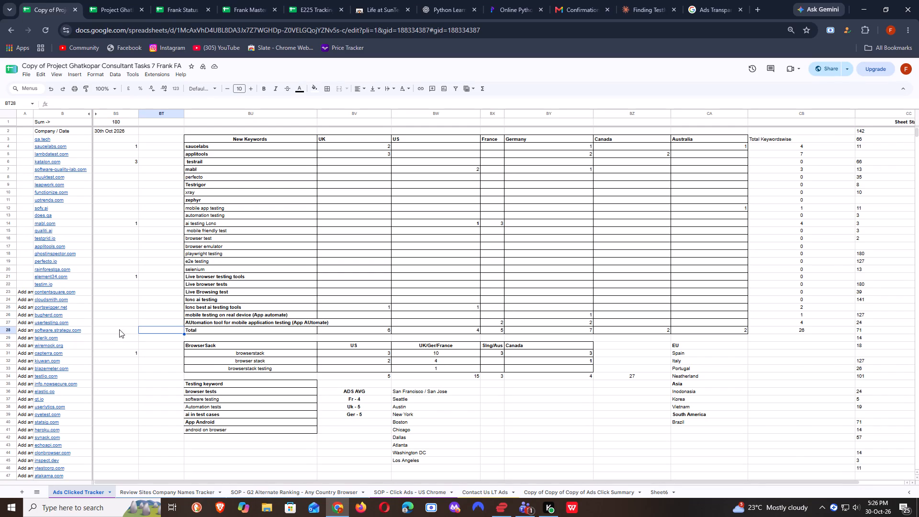
Examine the click counts per keyword and region on the Ads Click sheet of Frank Status Tracker new 1.
click(85, 0)
click(168, 0)
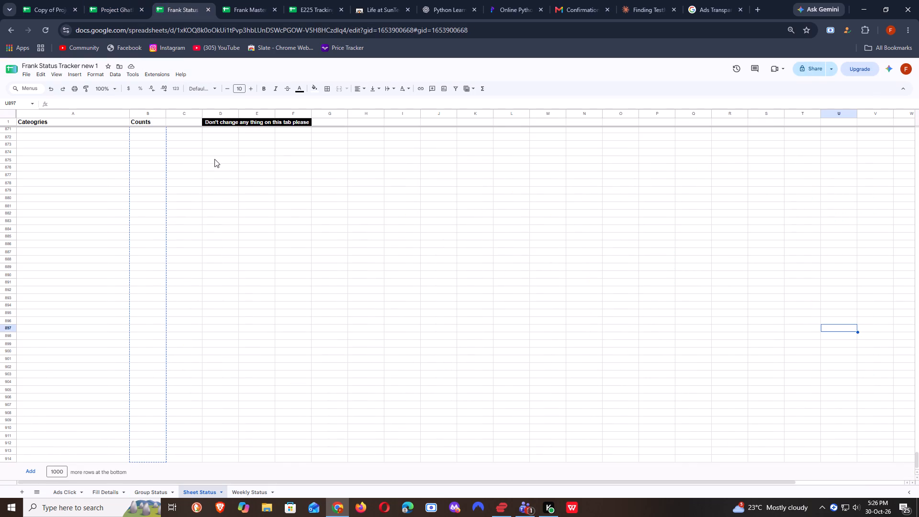
click(224, 0)
click(192, 0)
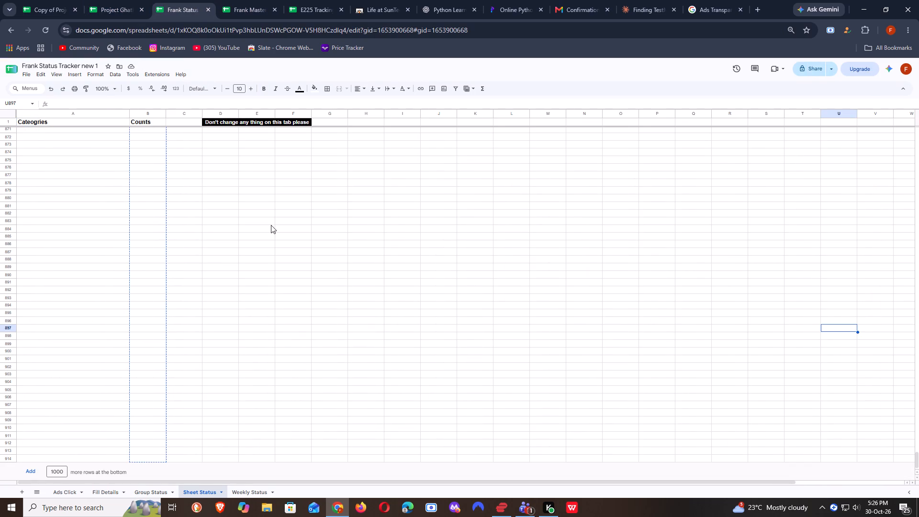
click(271, 225)
click(74, 492)
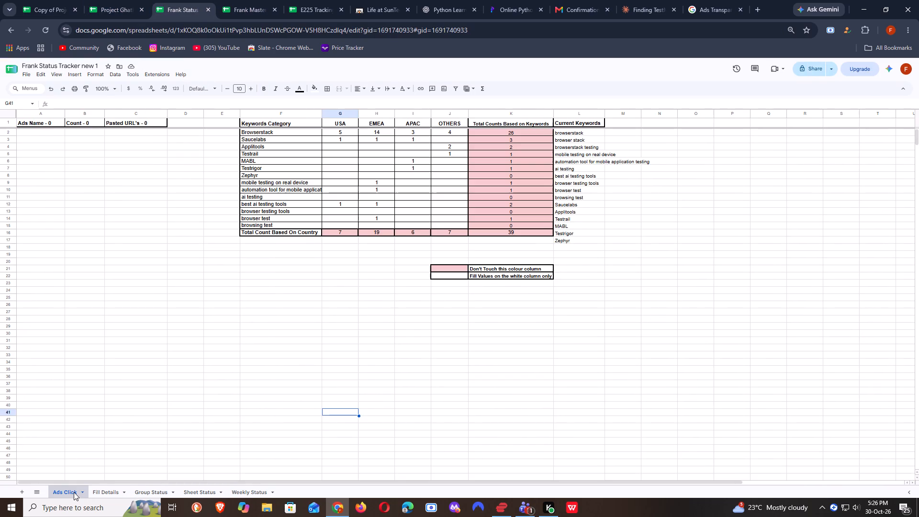
click(307, 414)
click(269, 293)
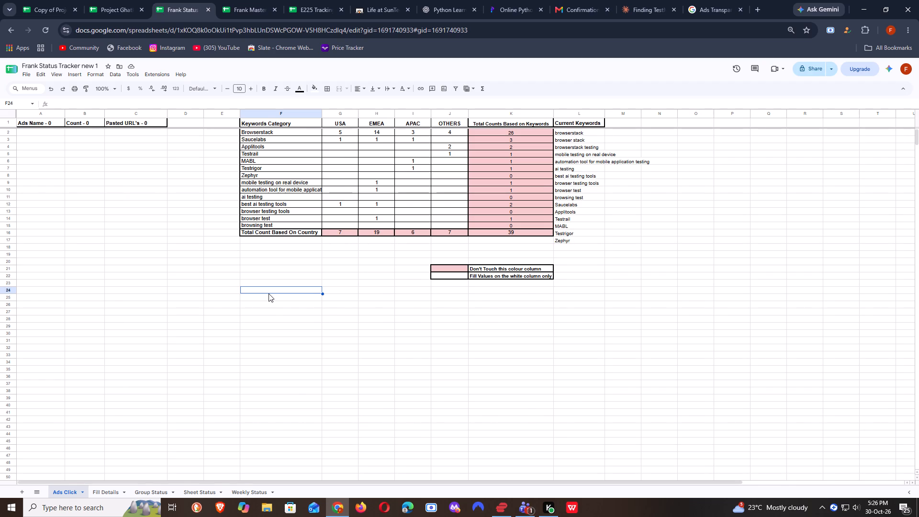
Review the Status and Weekly Status summaries on the Group Status sheet, from the BStok keyword down to the G2 comparisons.
click(146, 495)
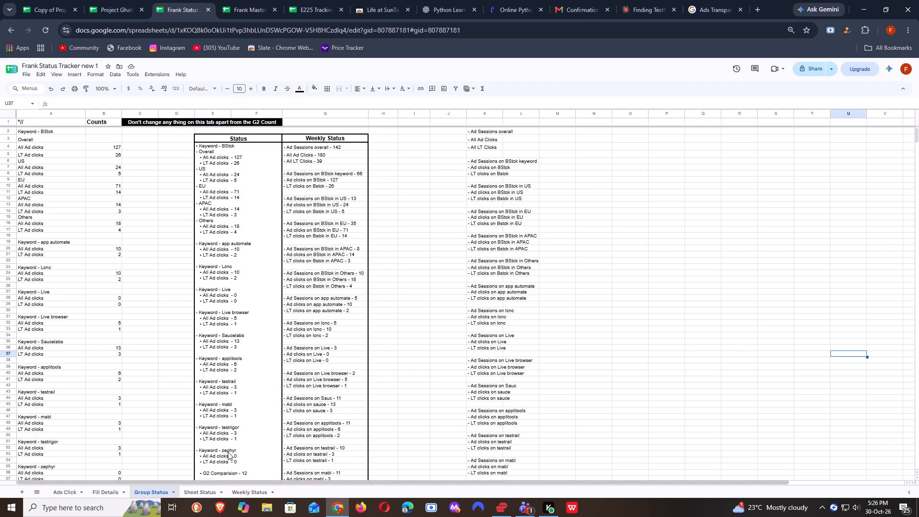
scroll(228, 452, down, 3)
scroll(228, 452, up, 4)
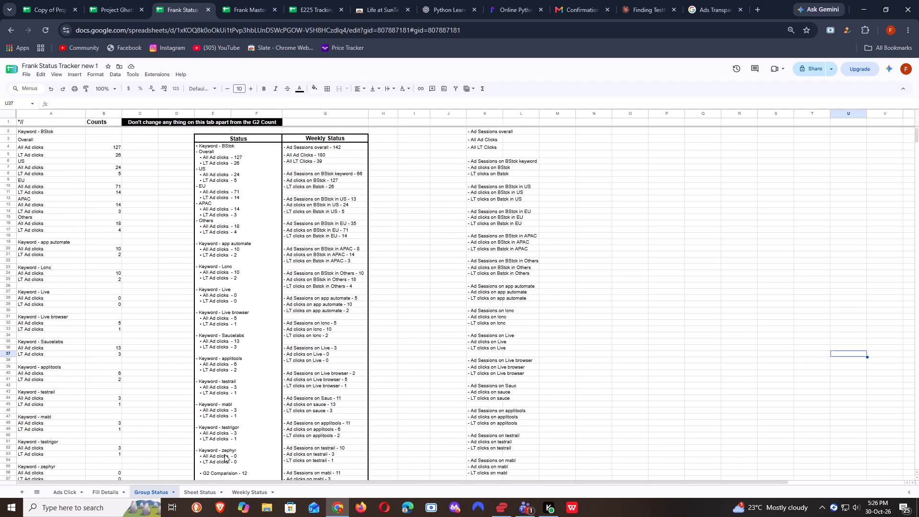
scroll(224, 454, down, 2)
scroll(224, 454, up, 2)
scroll(174, 302, up, 2)
scroll(306, 339, down, 2)
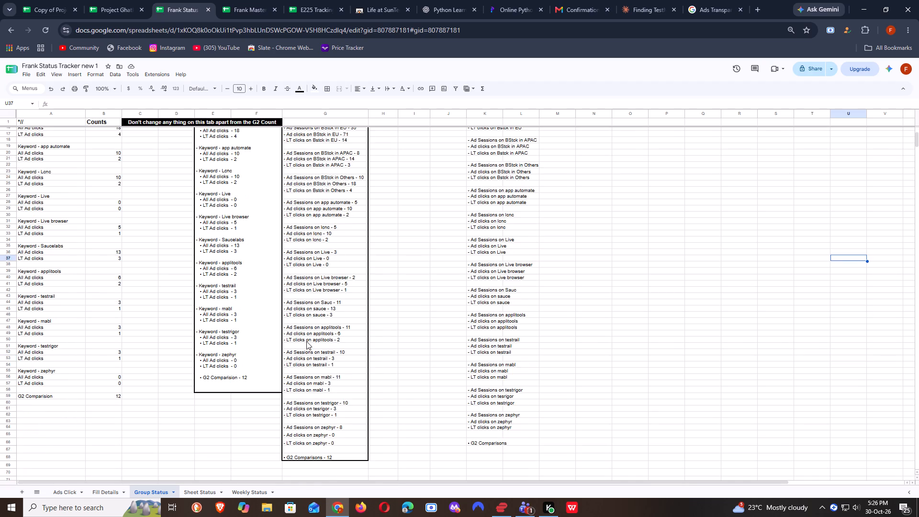
scroll(306, 341, up, 2)
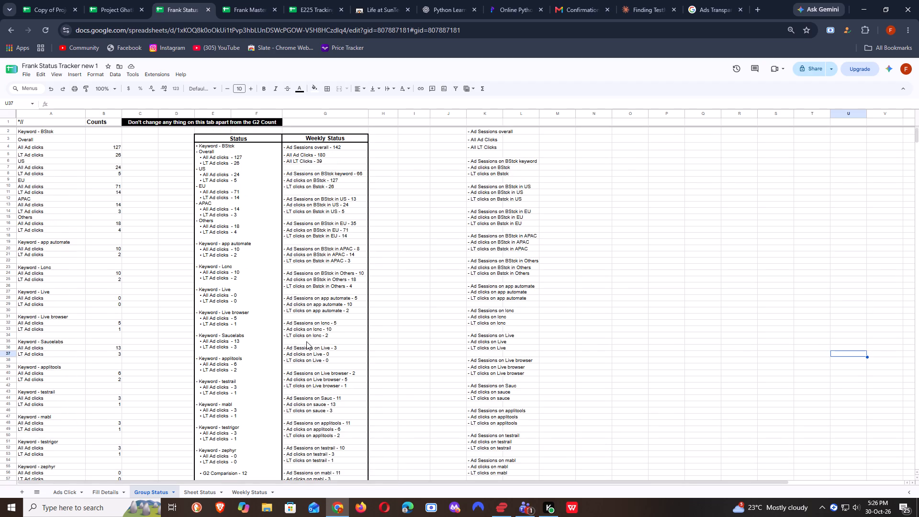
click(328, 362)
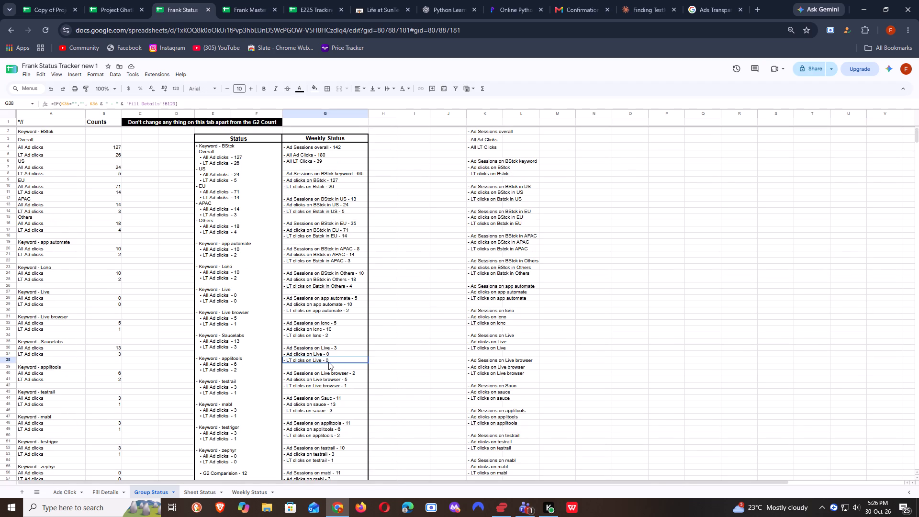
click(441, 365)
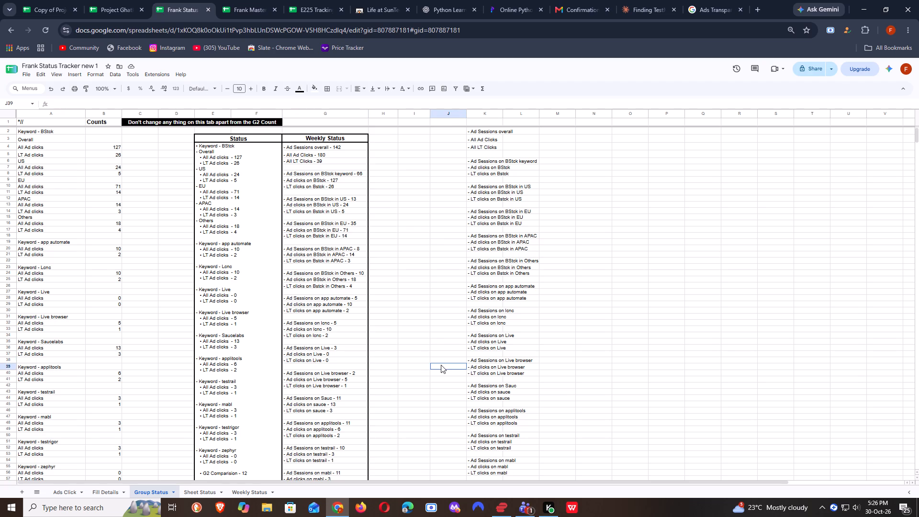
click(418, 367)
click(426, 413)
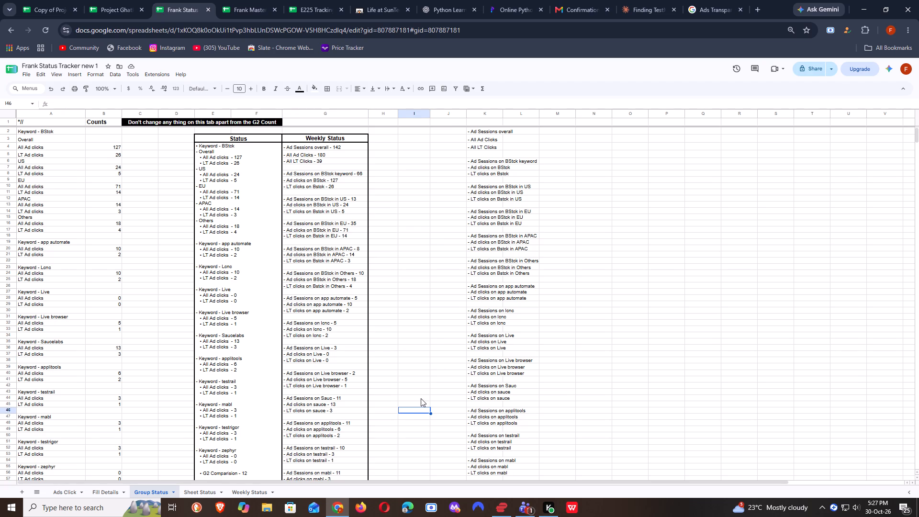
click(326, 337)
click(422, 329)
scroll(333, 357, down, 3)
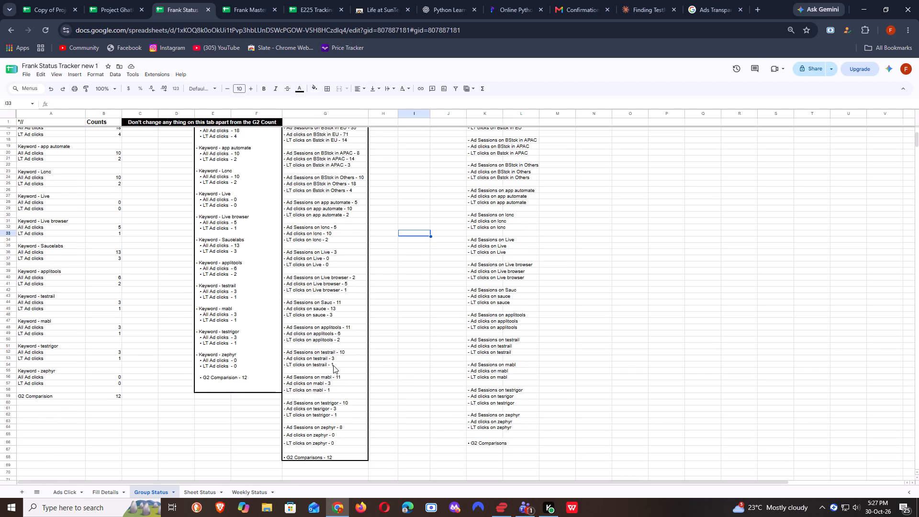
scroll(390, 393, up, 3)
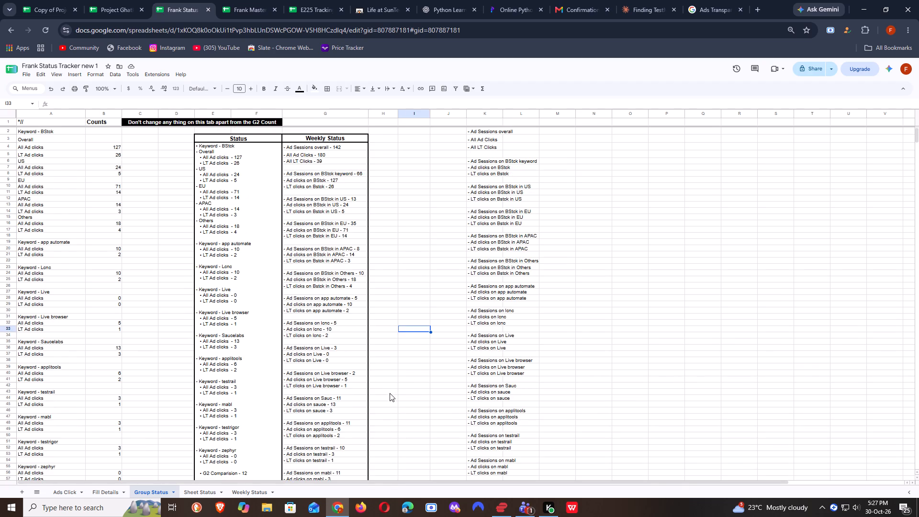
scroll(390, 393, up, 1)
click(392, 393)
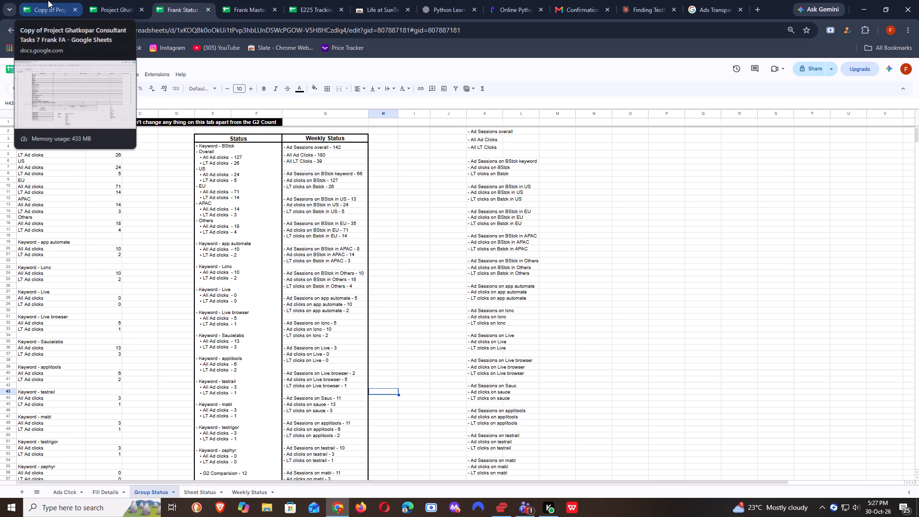
Look over the Frank Status Tracker new 1 sheets from Ads Click to Weekly Status, plus the Ads Clicked Tracker in the project copy.
click(201, 492)
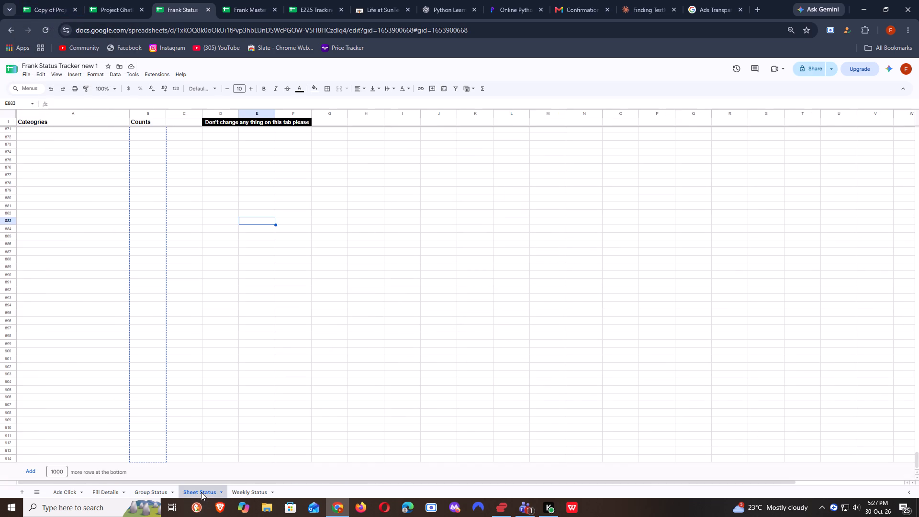
click(334, 370)
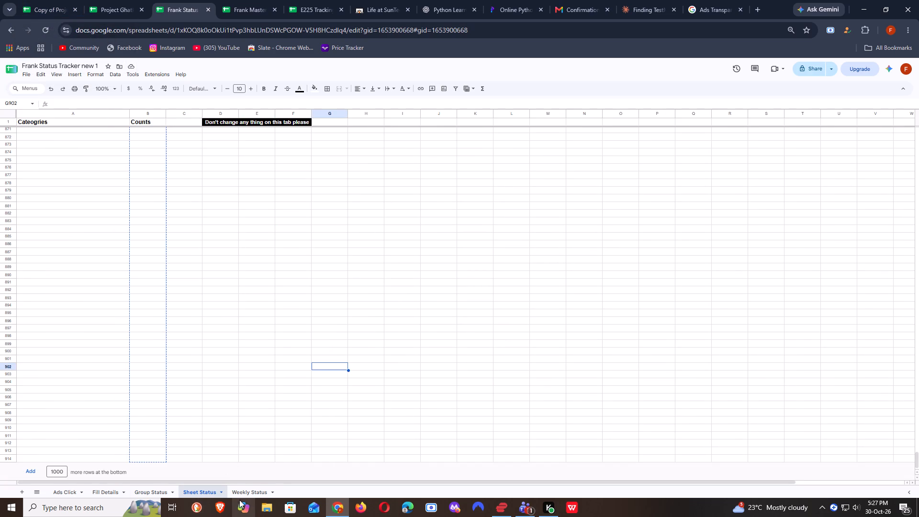
click(244, 497)
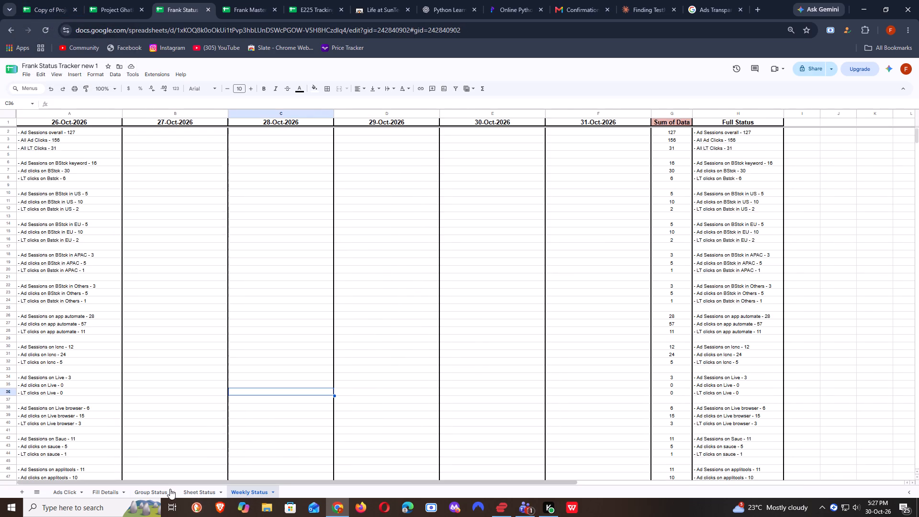
click(166, 493)
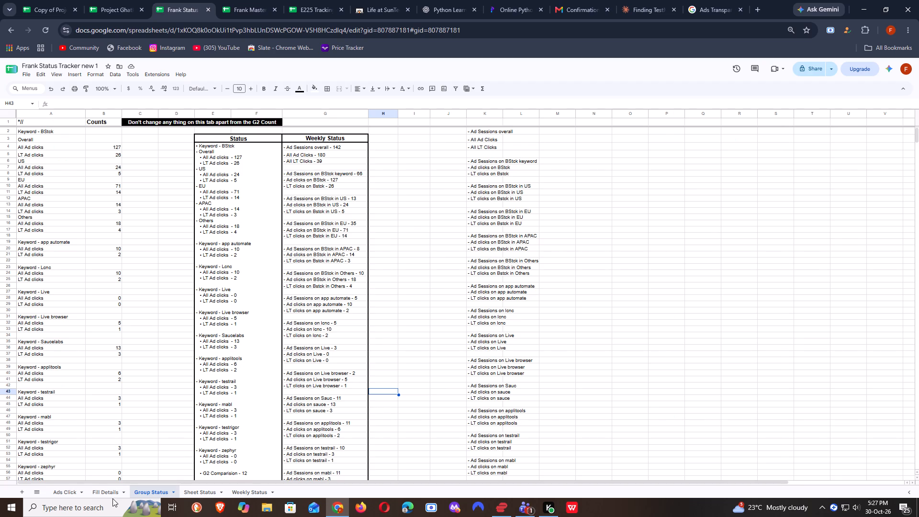
click(110, 497)
click(69, 491)
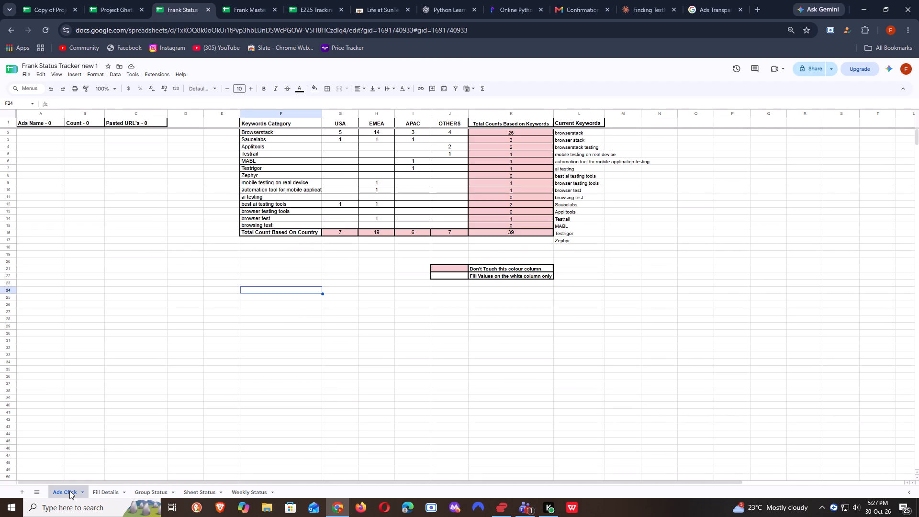
click(99, 492)
click(72, 494)
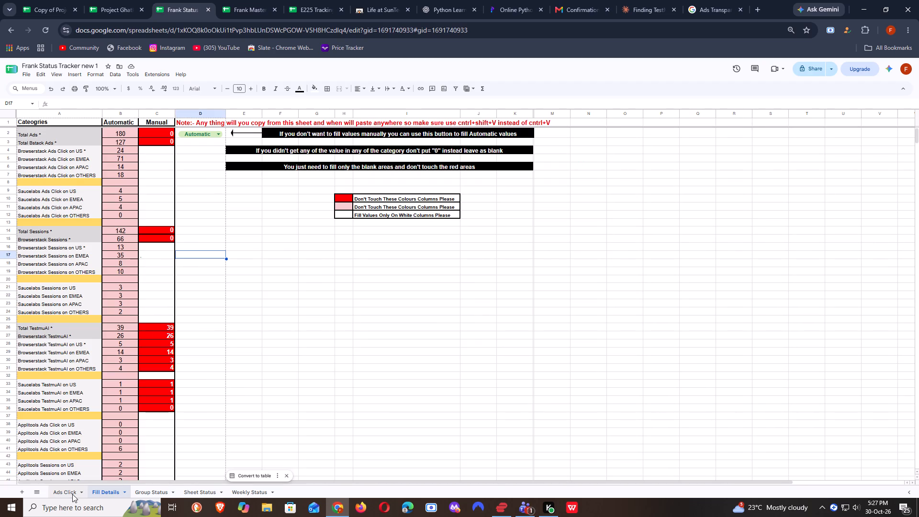
click(208, 405)
click(40, 0)
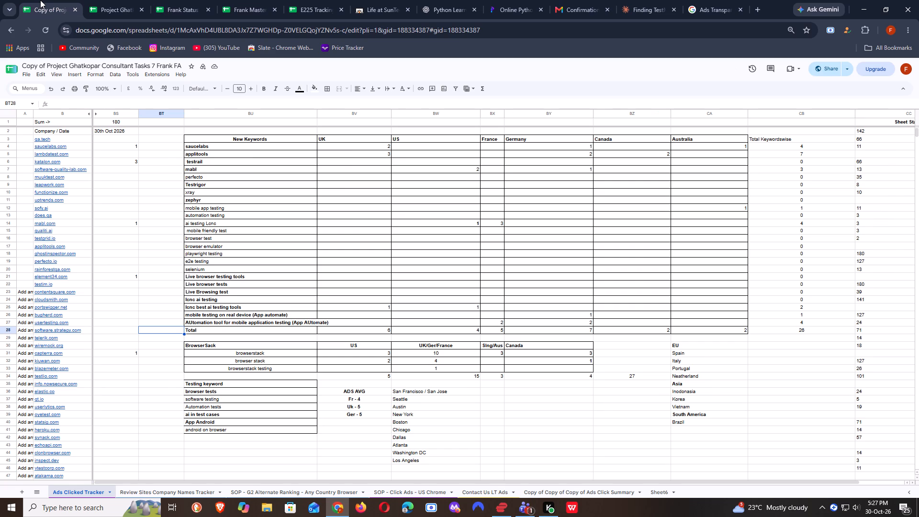
click(168, 282)
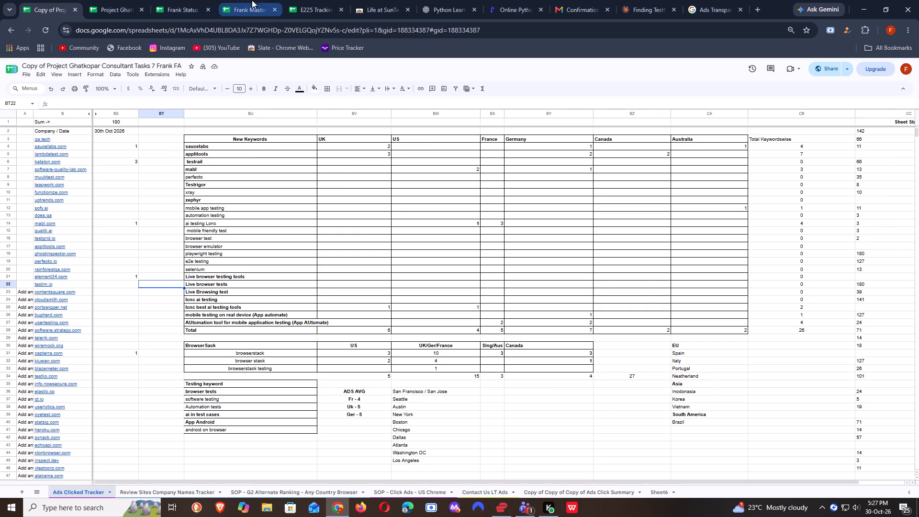
click(309, 0)
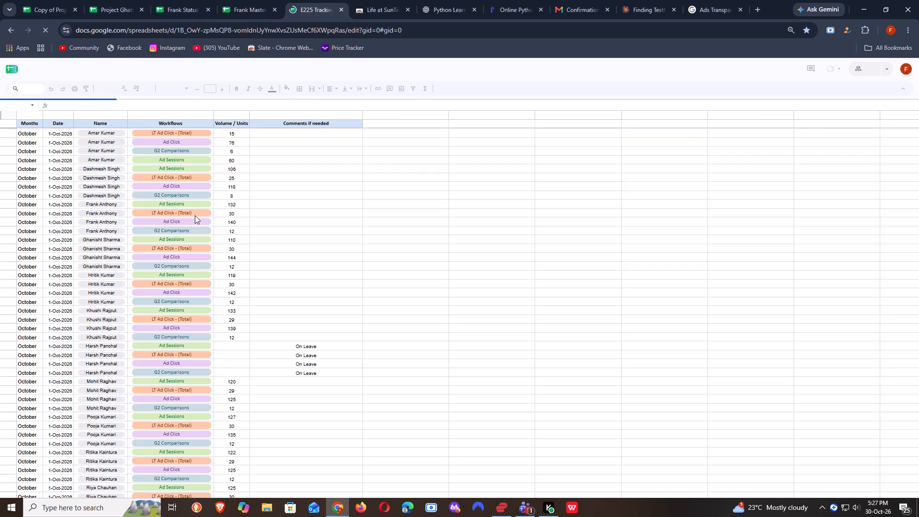
click(120, 0)
Examine the day's session and click counts in Frank Status Tracker new 1, ending with the top rows of Sheet Status.
click(189, 0)
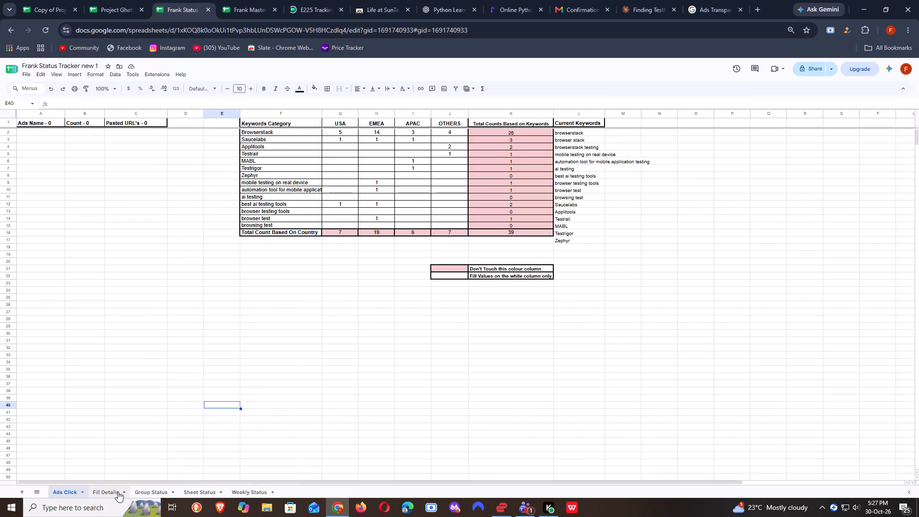
click(118, 492)
scroll(192, 455, up, 1)
click(141, 490)
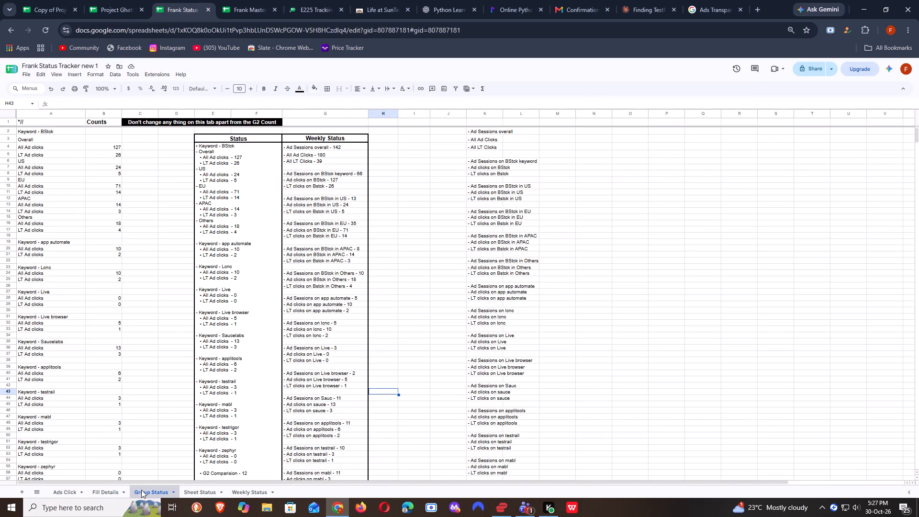
scroll(142, 489, up, 2)
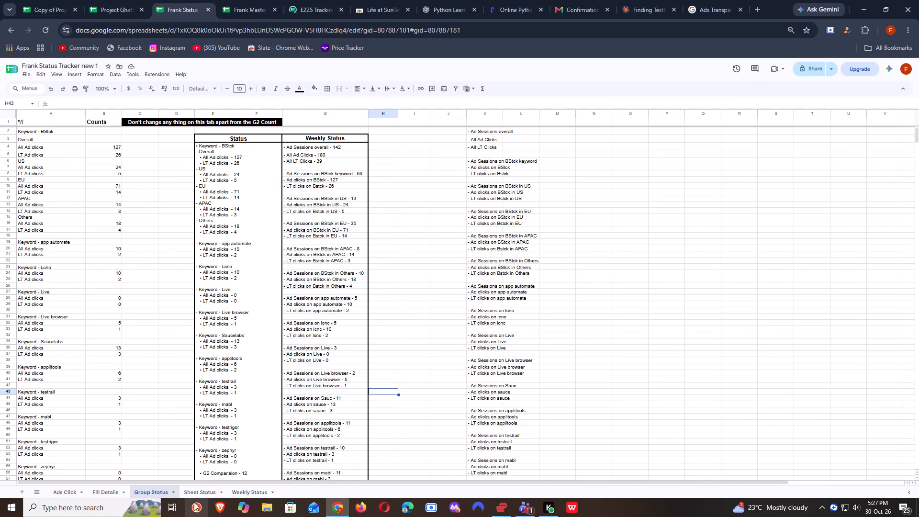
click(196, 495)
scroll(196, 495, up, 6)
click(581, 337)
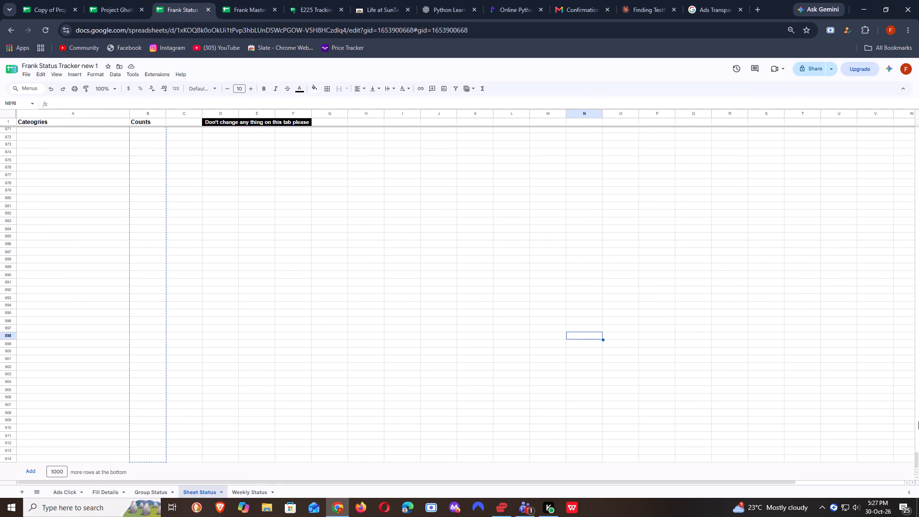
drag(918, 460, 918, 0)
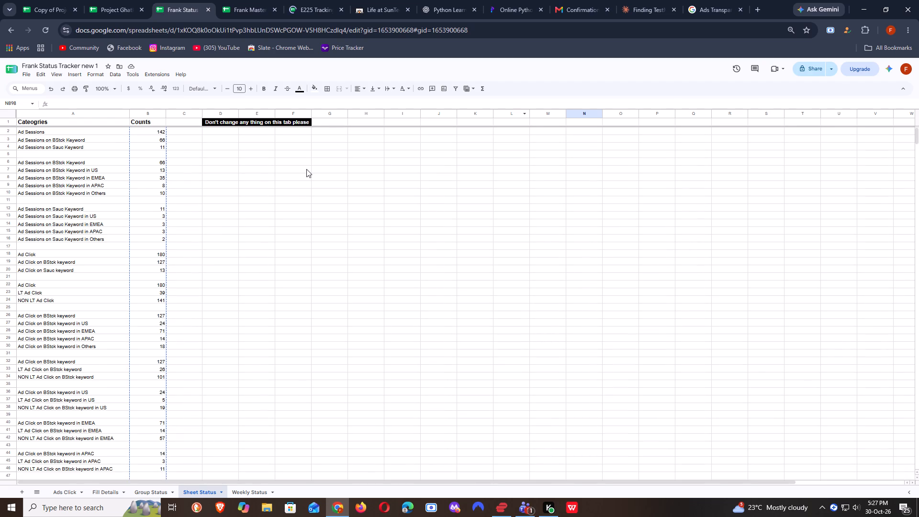
scroll(306, 169, up, 2)
In the E225 Tracking Sheet's Shift Tracker, enter the date 30-Oct-2026 in the first undated row, 3754.
click(308, 2)
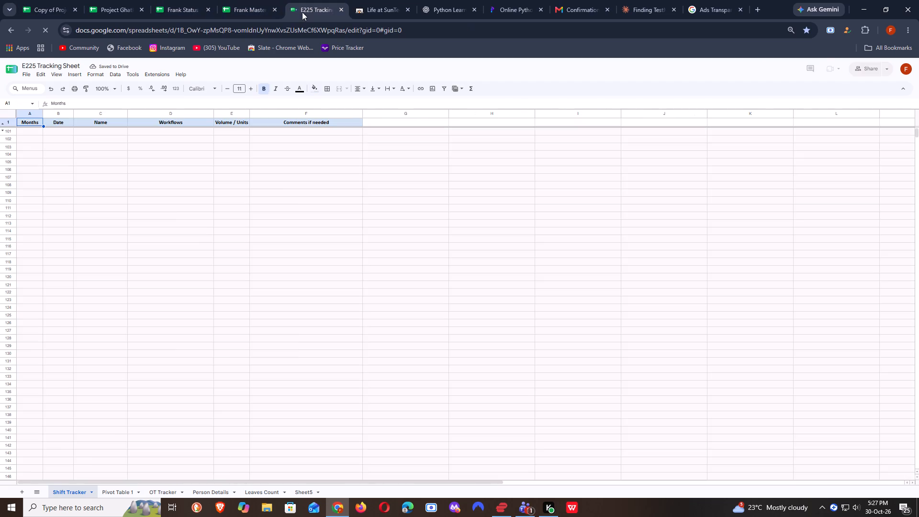
drag(918, 124, 918, 146)
click(889, 146)
drag(916, 134, 917, 364)
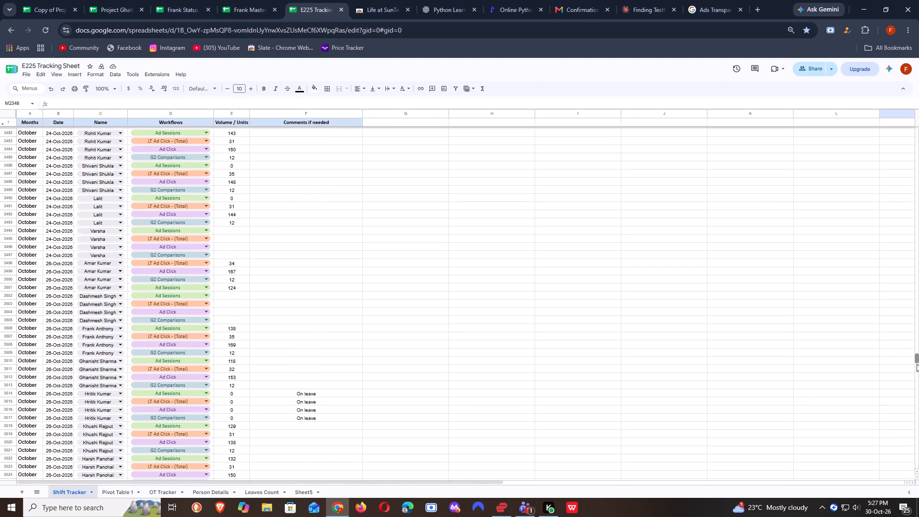
drag(917, 364, 902, 412)
scroll(559, 418, up, 3)
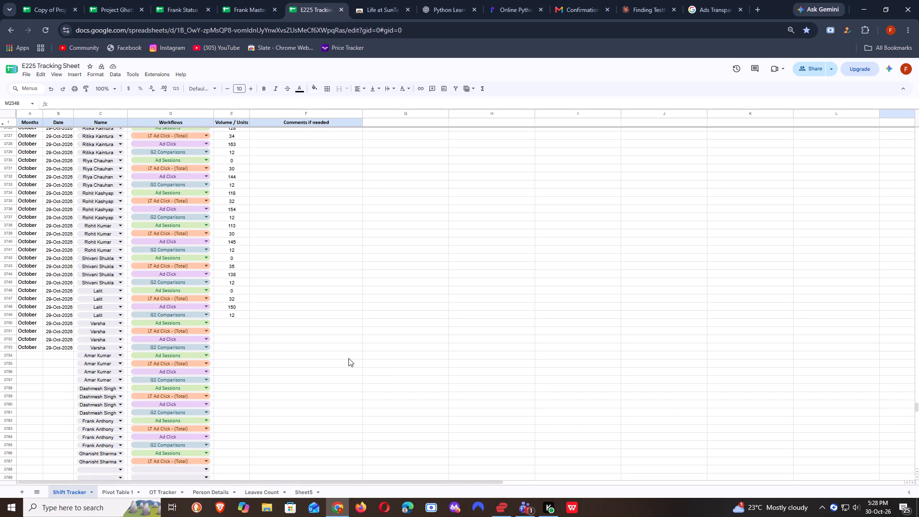
scroll(348, 358, down, 1)
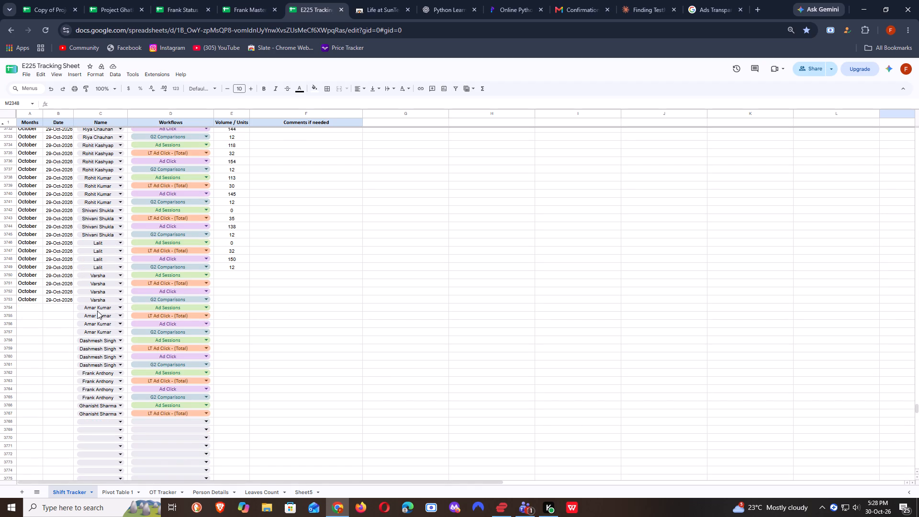
click(49, 301)
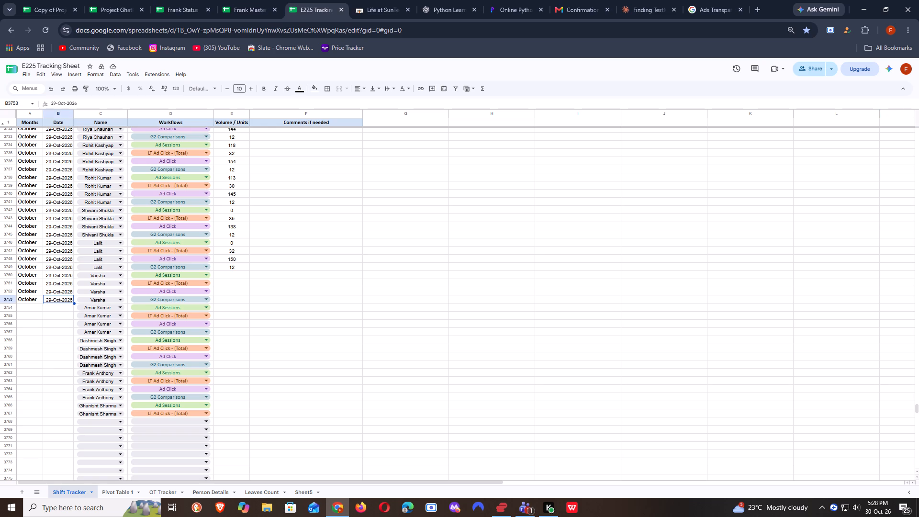
click(75, 303)
click(63, 306)
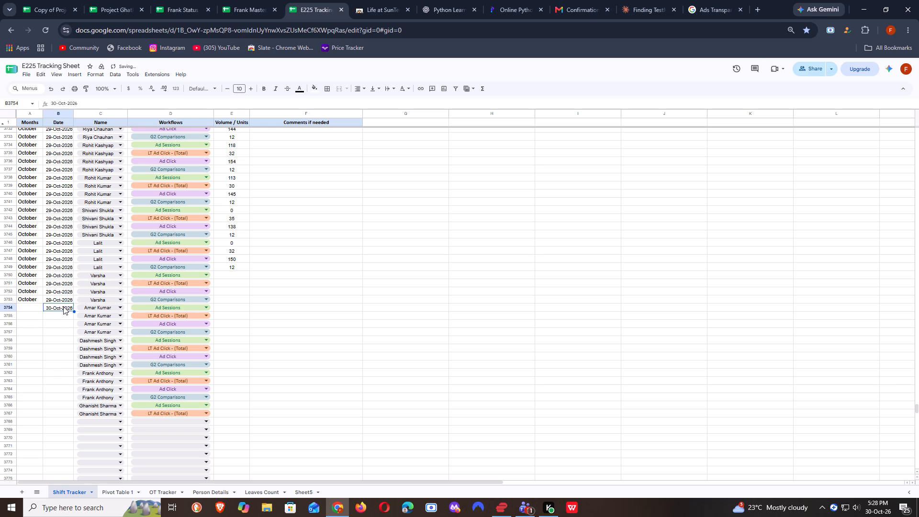
Copy the 30-Oct-2026 date down the Date column through row 3767, the last row with a name.
key(ctrl+c)
click(55, 313)
drag(56, 307, 56, 405)
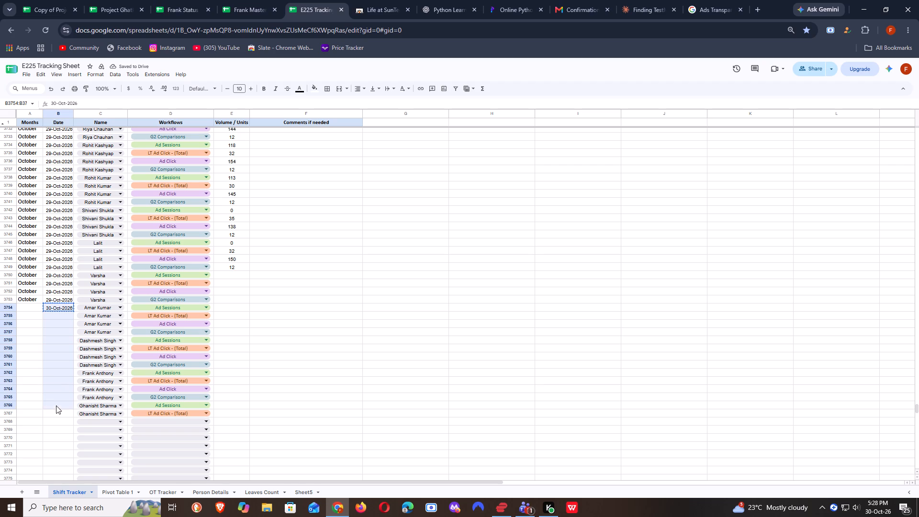
drag(56, 405, 58, 414)
key(ctrl+v)
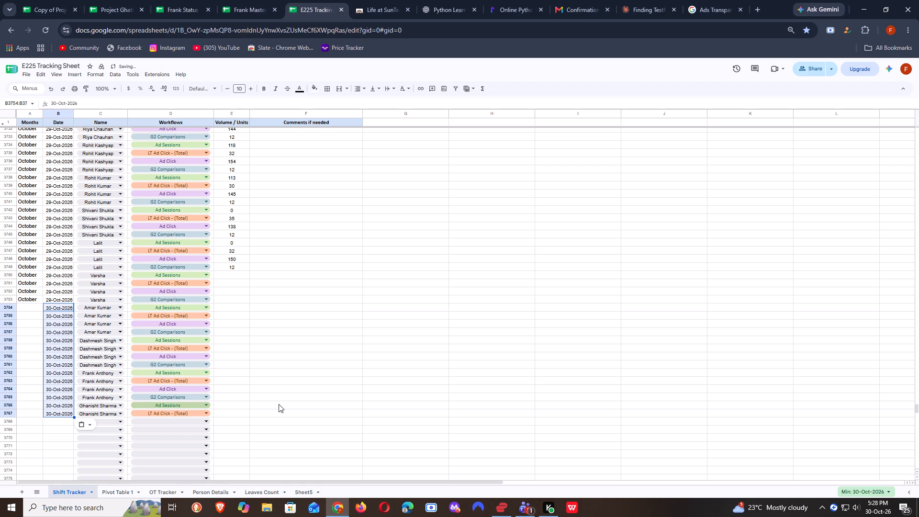
click(356, 401)
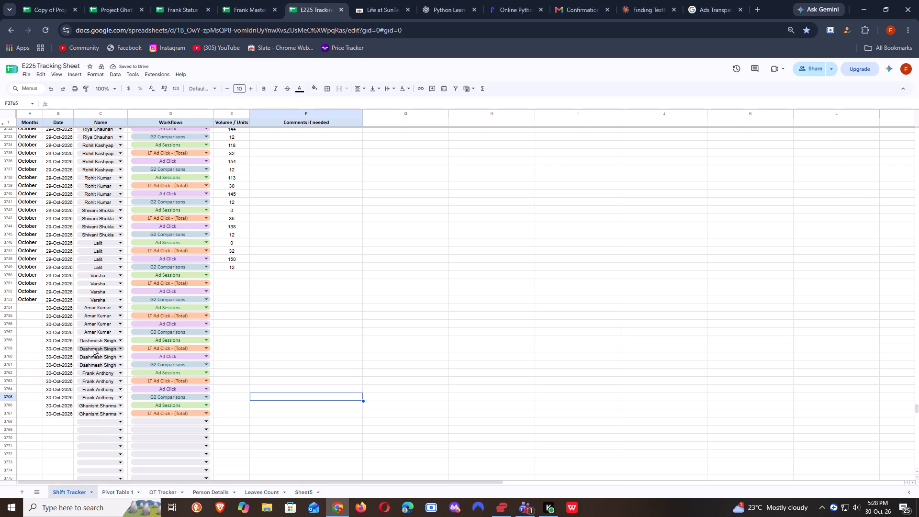
Enter 142 as the volume in Frank's 30-Oct-2026 LT Ad Click - (Total) row, using the counts in Frank Status Tracker new 1.
click(222, 380)
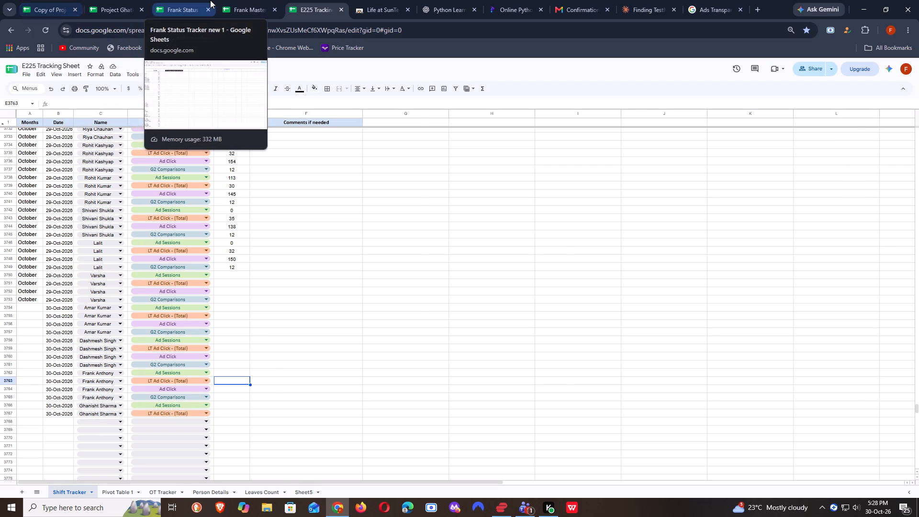
click(210, 0)
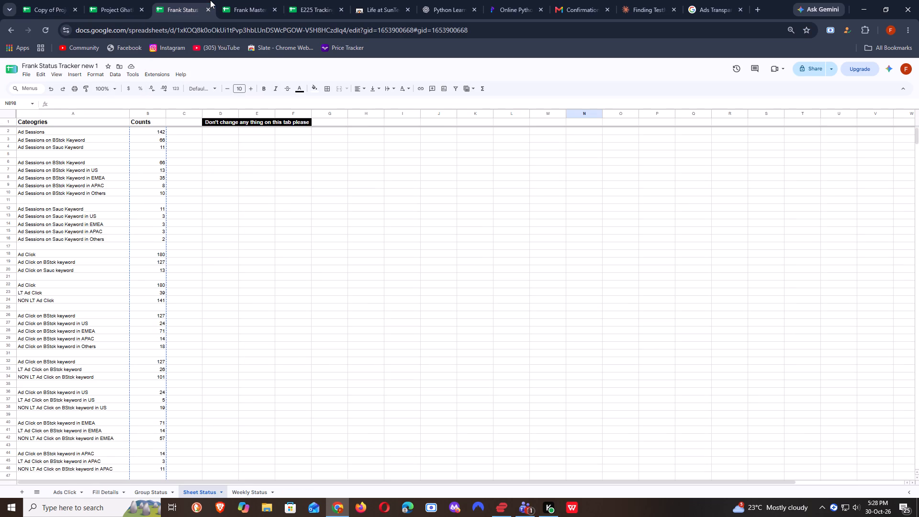
click(264, 0)
click(296, 0)
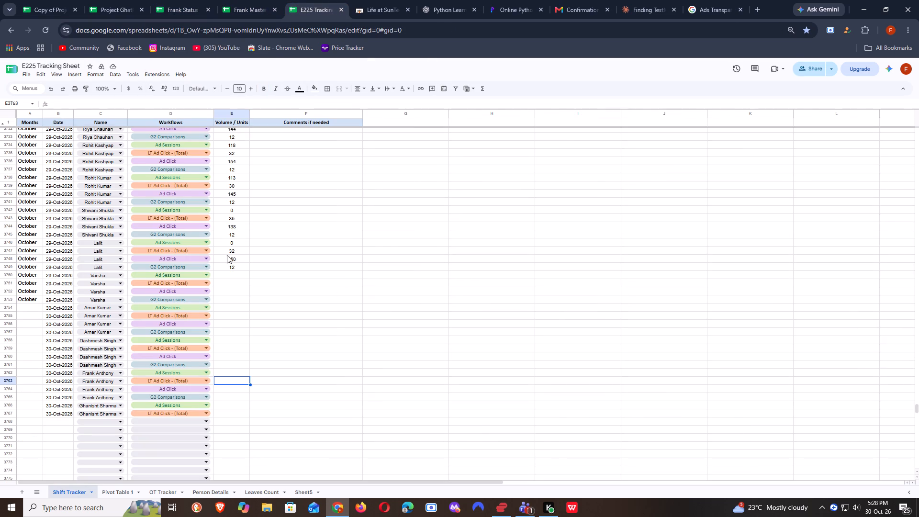
text(142)
click(305, 341)
click(236, 387)
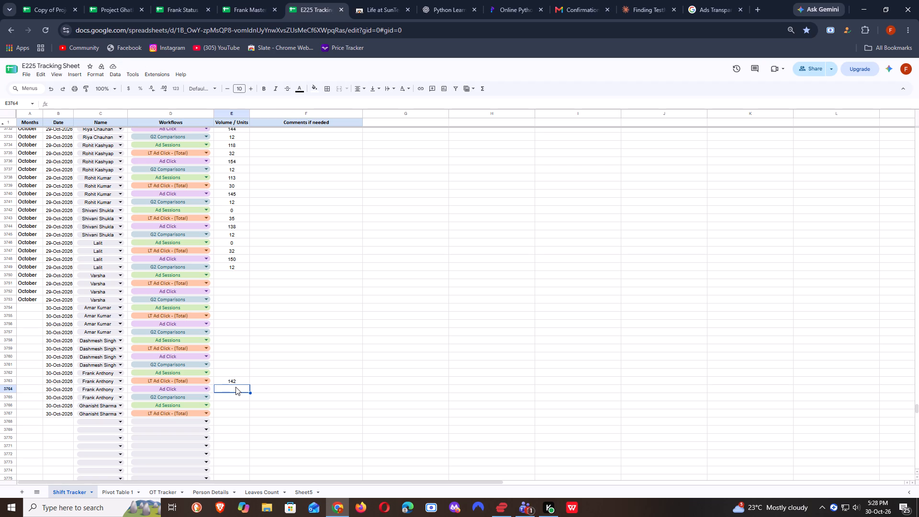
Enter 180 for Ad Click and 12 for G2 Comparisons in Frank's 30-Oct-2026 rows, checking the click sum in Ads Clicked Tracker.
click(43, 0)
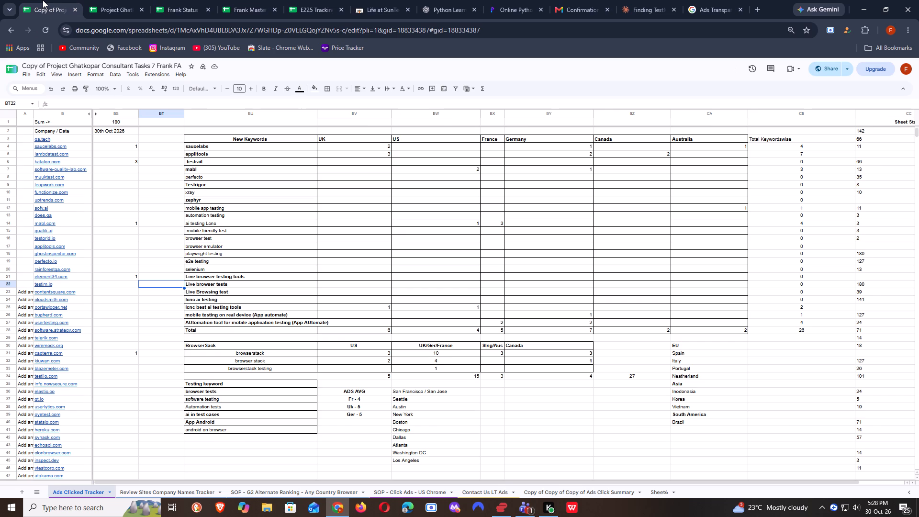
scroll(112, 224, up, 4)
click(302, 0)
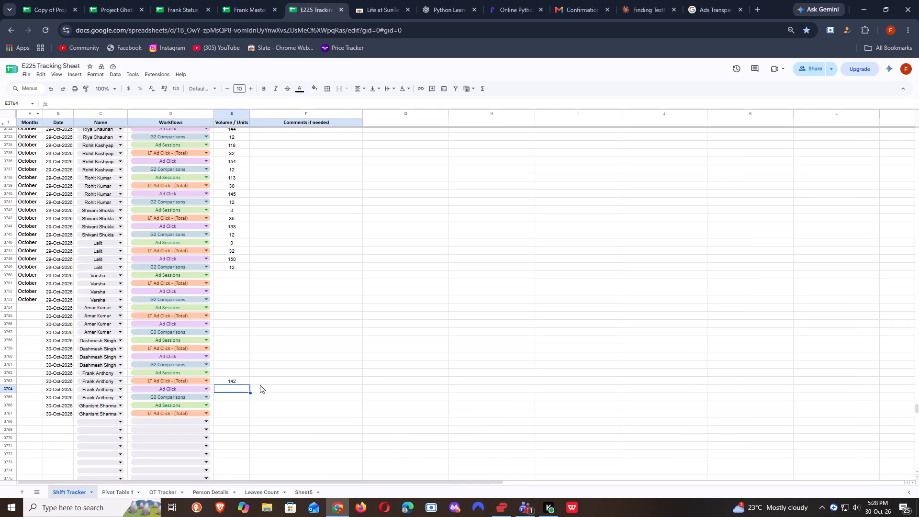
text(180)
click(240, 398)
text(12)
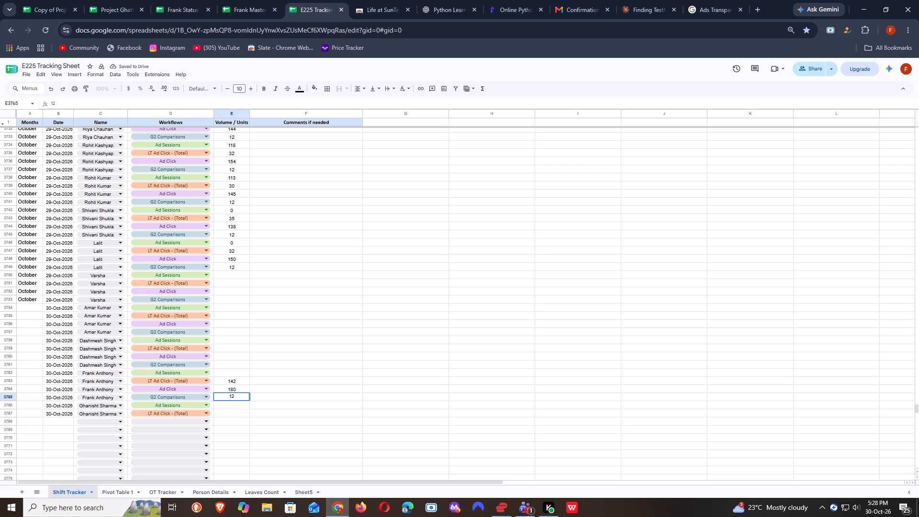
Correct Frank's 30-Oct-2026 volumes to 142 for Ad Sessions and 39 for LT Ad Click - (Total).
click(237, 381)
key(BackSpace)
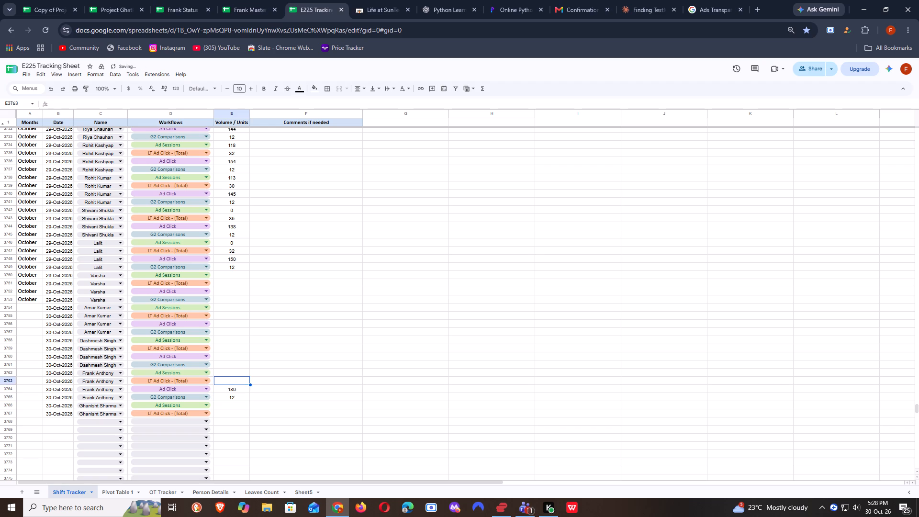
click(230, 371)
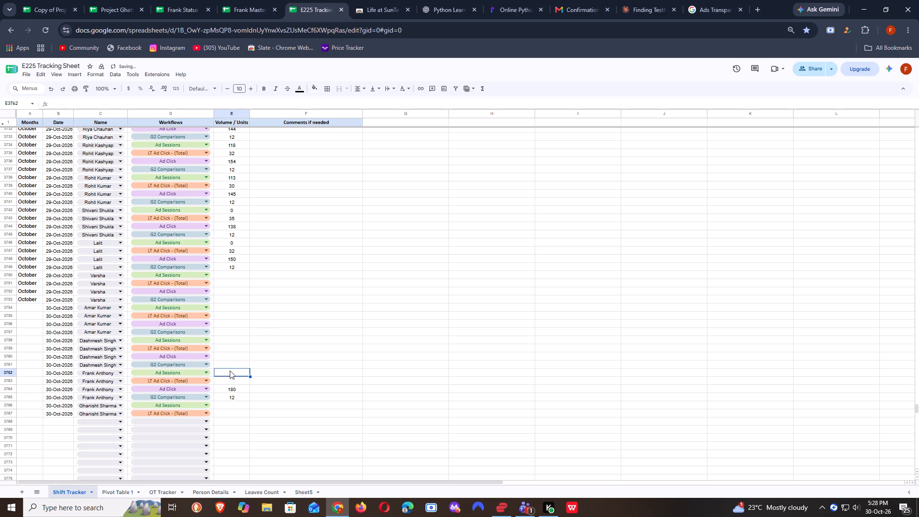
text(142)
click(225, 382)
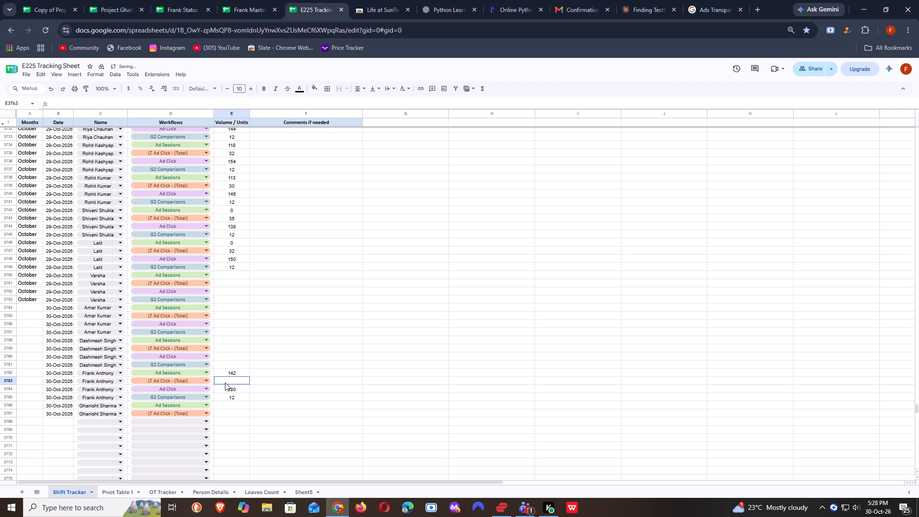
text(39)
click(296, 384)
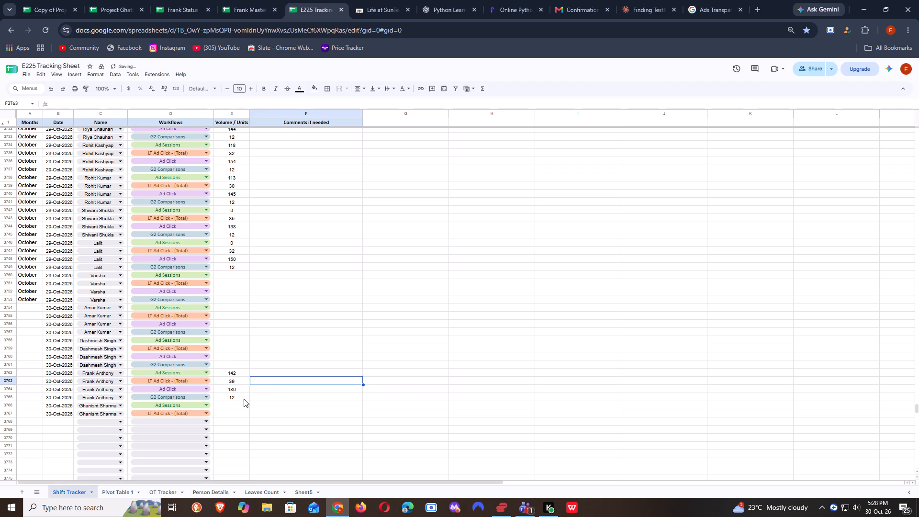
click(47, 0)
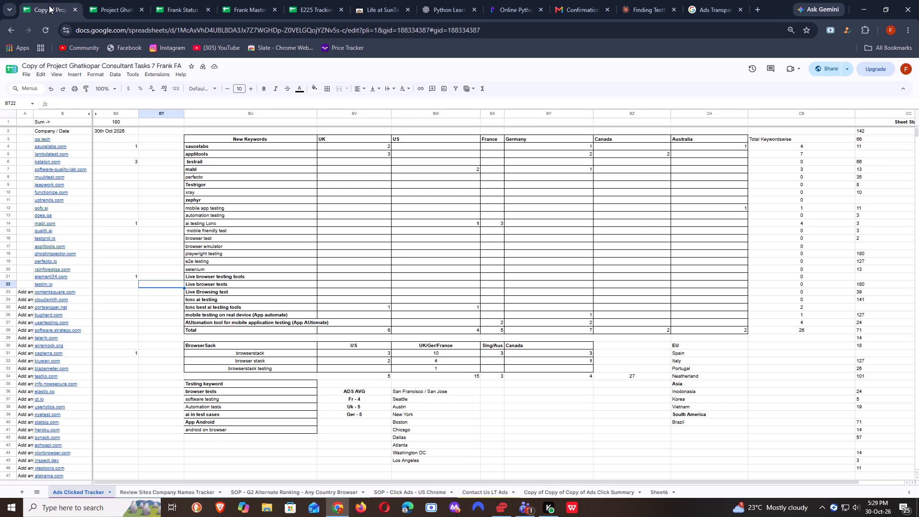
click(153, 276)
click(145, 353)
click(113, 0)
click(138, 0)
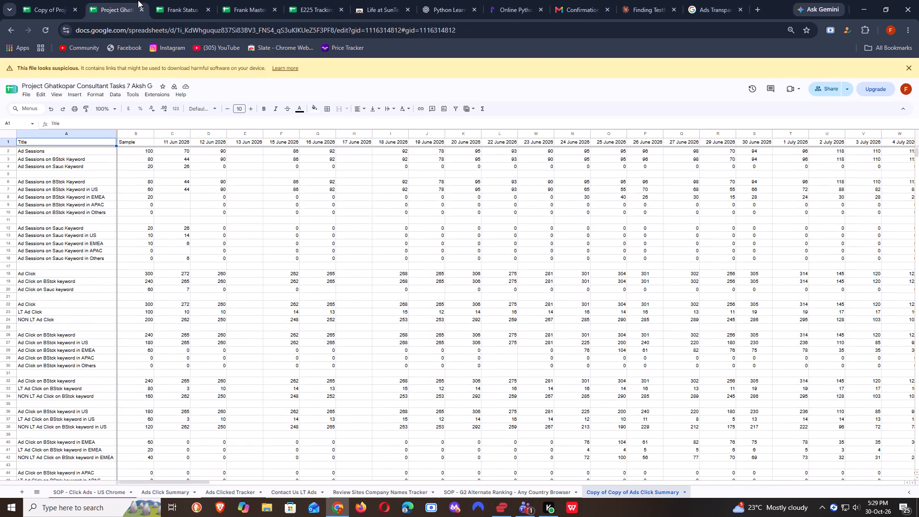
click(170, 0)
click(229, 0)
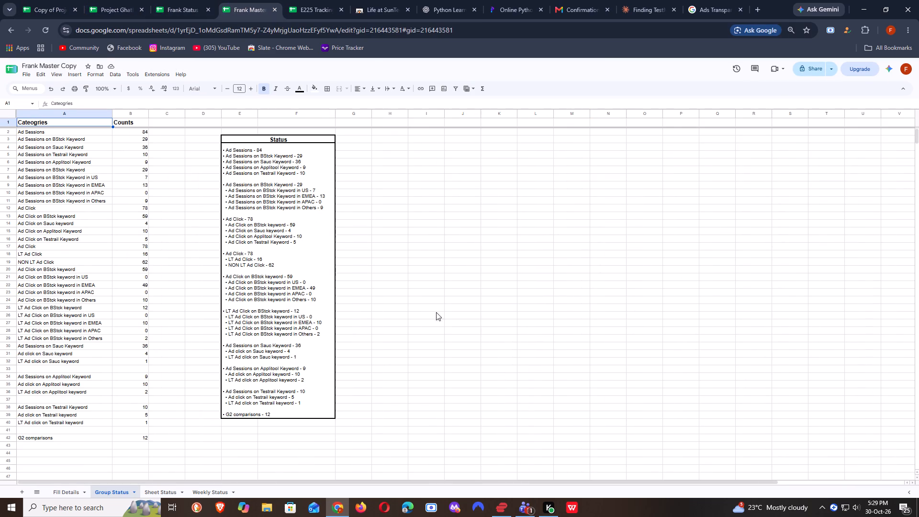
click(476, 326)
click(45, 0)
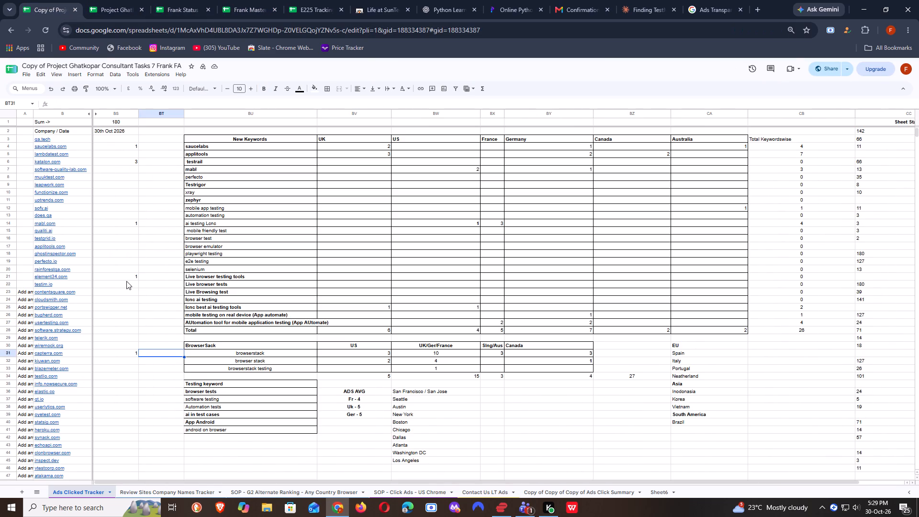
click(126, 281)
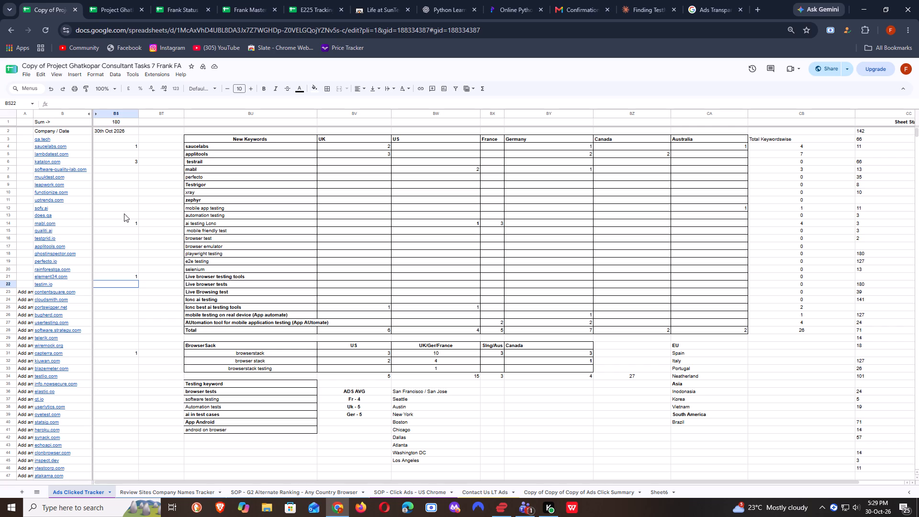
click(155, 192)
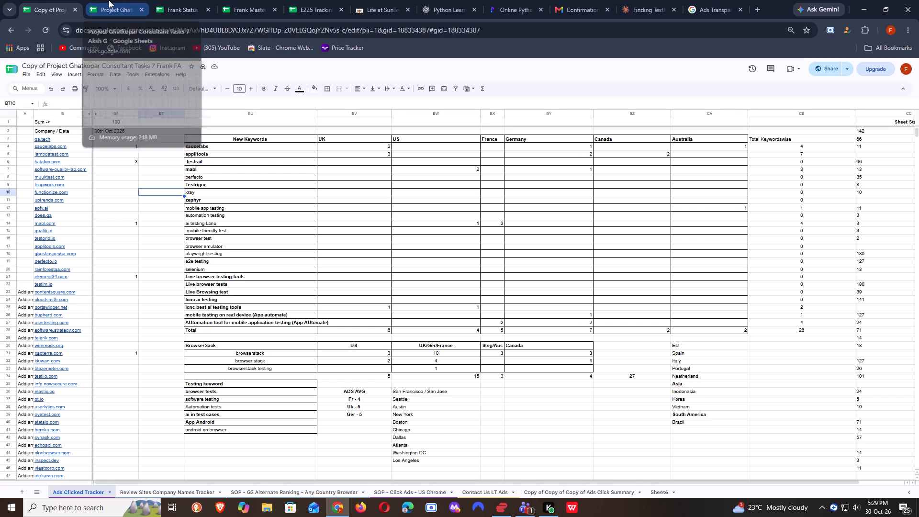
Copy the Sheet Status counts from Ads Clicked Tracker as values into the 30th Oct 2026 column of Copy of Copy of Copy of Ads Click Summary.
scroll(865, 136, up, 2)
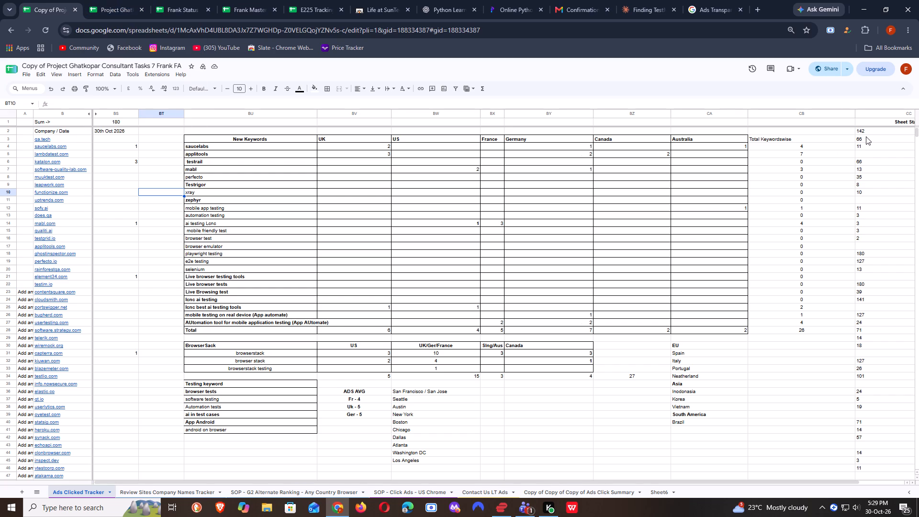
click(866, 134)
key(ctrl+shift+Down)
key(ctrl+shift+Down)
key(ctrl+shift+Down)
key(ctrl+shift+Down)
key(ctrl+shift+Down)
key(ctrl+shift+Down)
key(ctrl+shift+Down)
key(ctrl+shift+Down)
key(ctrl+shift+Down)
key(ctrl+shift+Down)
key(ctrl+shift+Down)
key(ctrl+shift+Down)
key(ctrl+shift+Down)
key(ctrl+shift+Down)
key(ctrl+shift+Down)
key(ctrl+shift+Down)
key(ctrl+shift+Down)
key(ctrl+shift+Down)
key(ctrl+shift+Down)
key(ctrl+shift+Down)
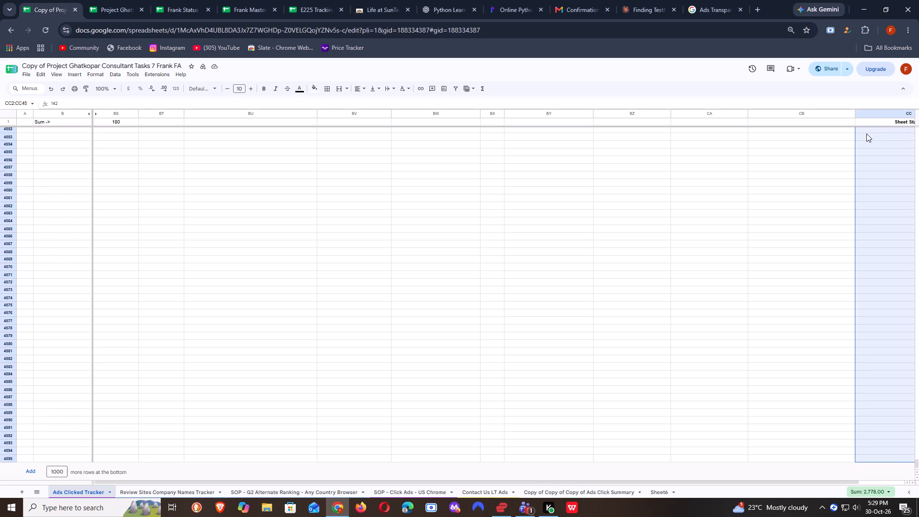
key(ctrl+c)
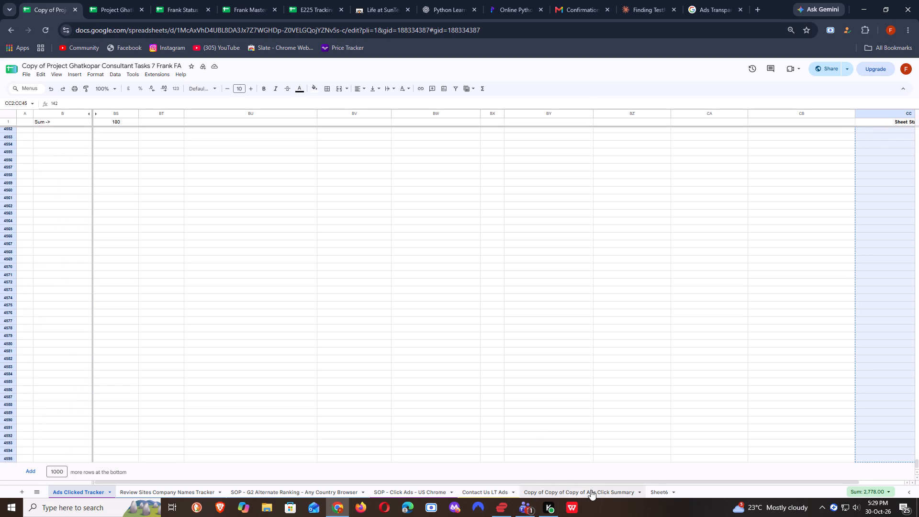
click(587, 493)
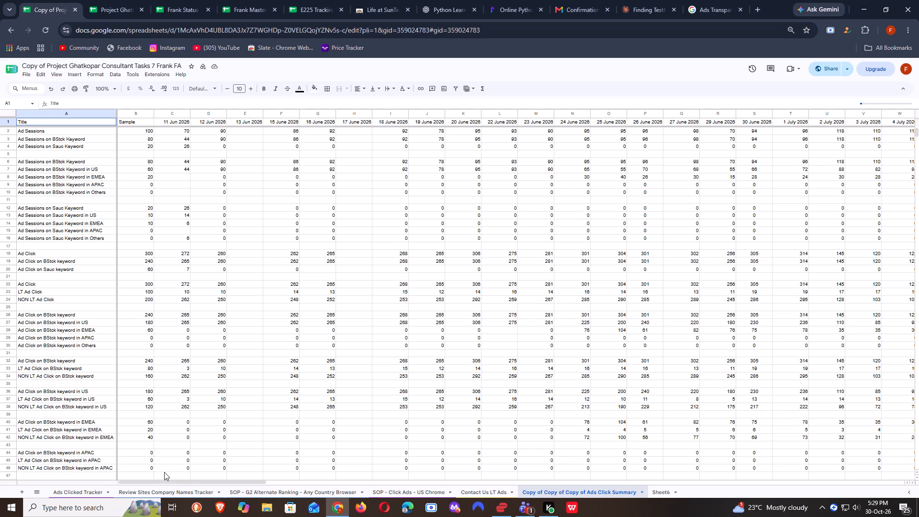
drag(168, 482, 918, 485)
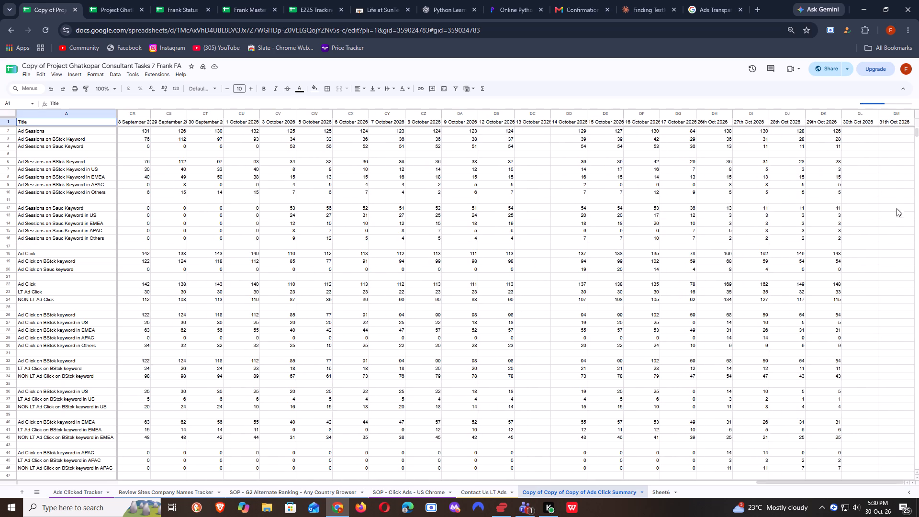
click(860, 134)
key(ctrl+shift+v)
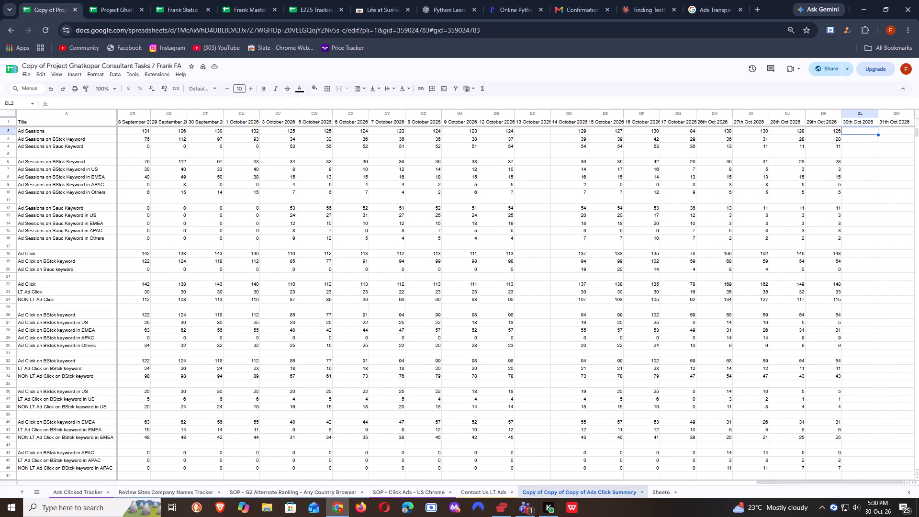
click(903, 215)
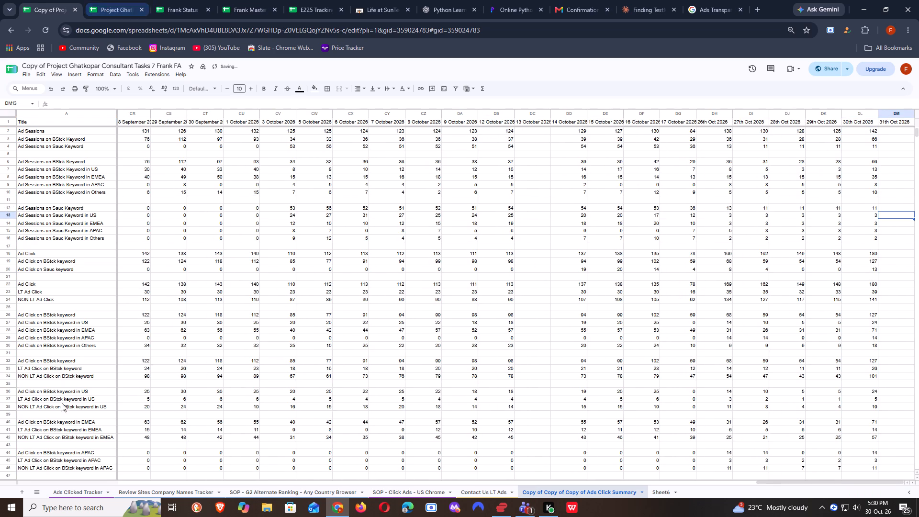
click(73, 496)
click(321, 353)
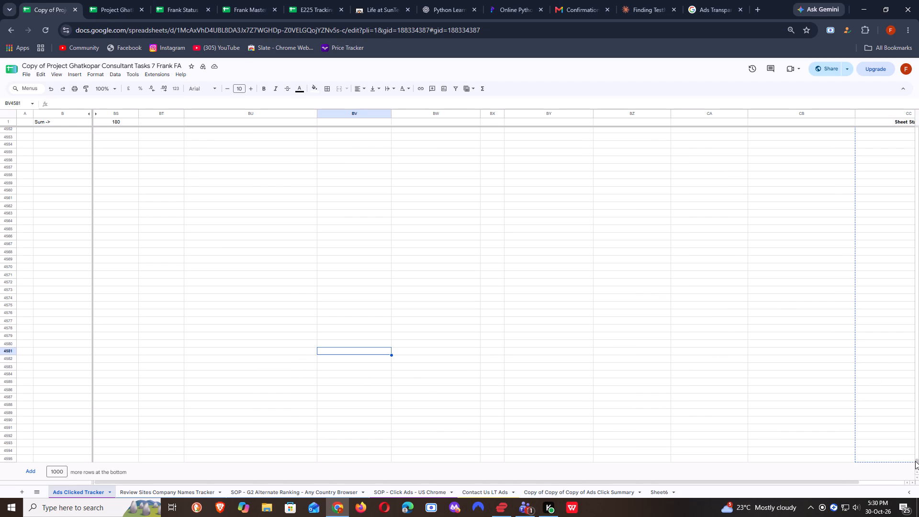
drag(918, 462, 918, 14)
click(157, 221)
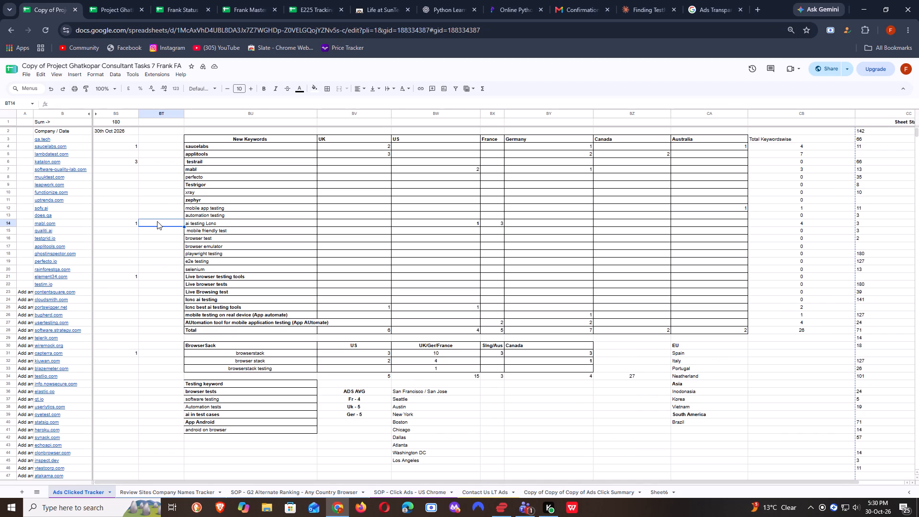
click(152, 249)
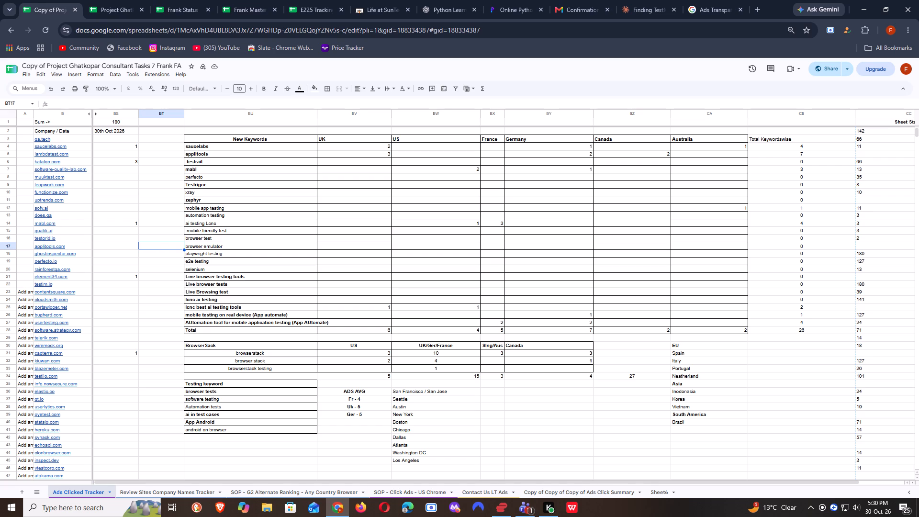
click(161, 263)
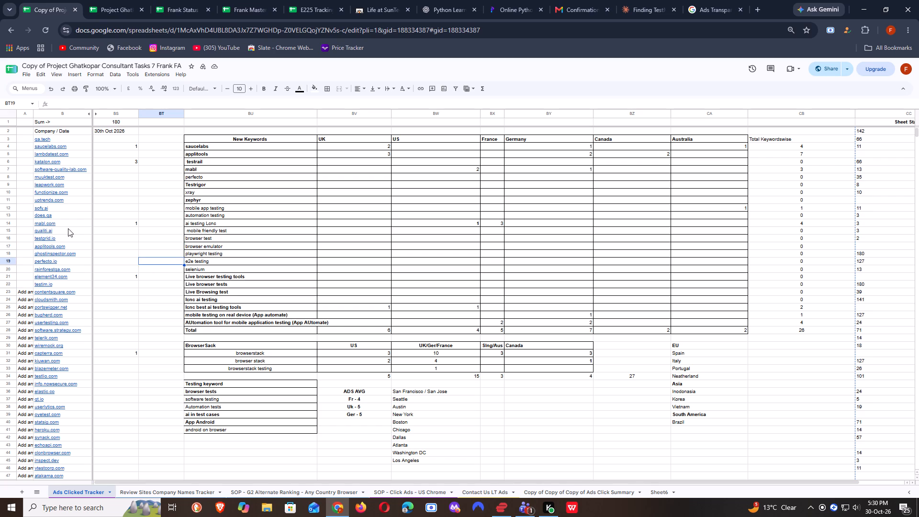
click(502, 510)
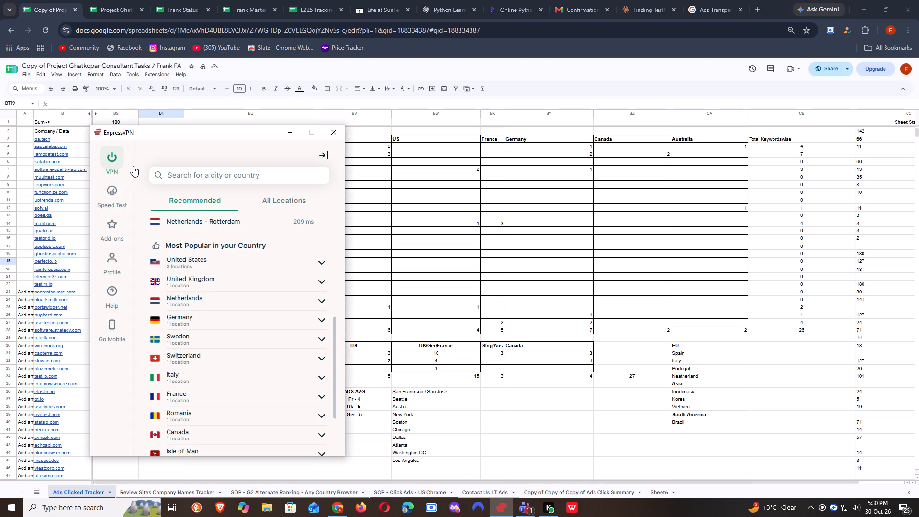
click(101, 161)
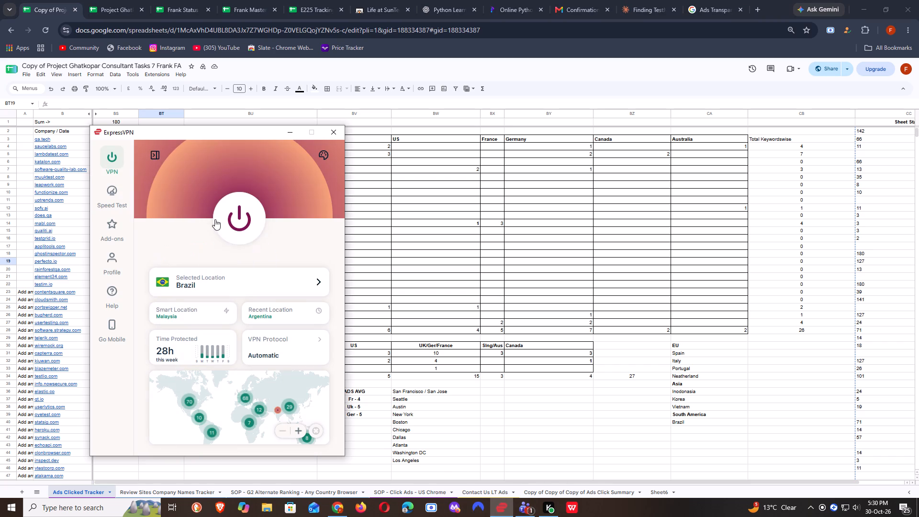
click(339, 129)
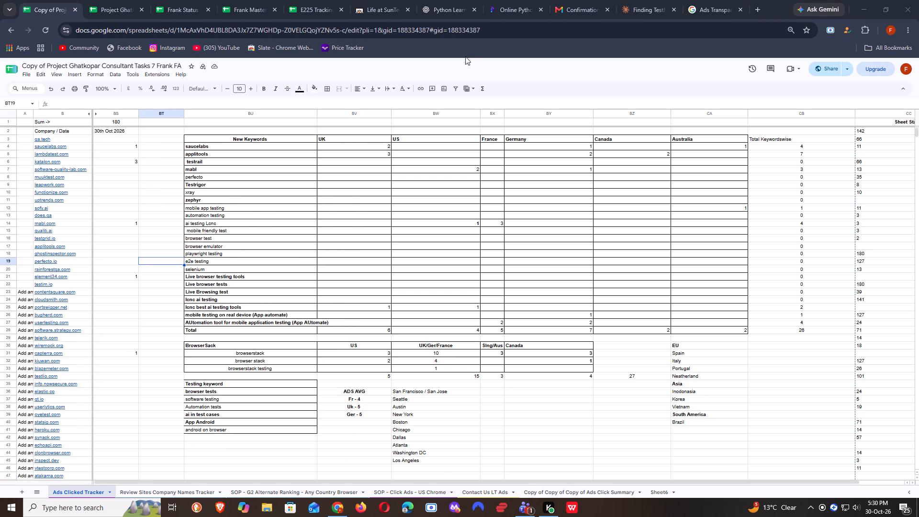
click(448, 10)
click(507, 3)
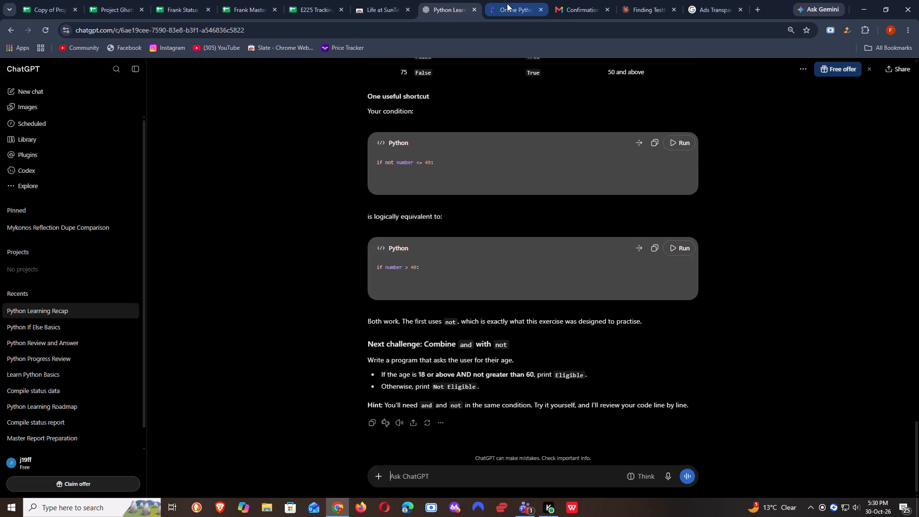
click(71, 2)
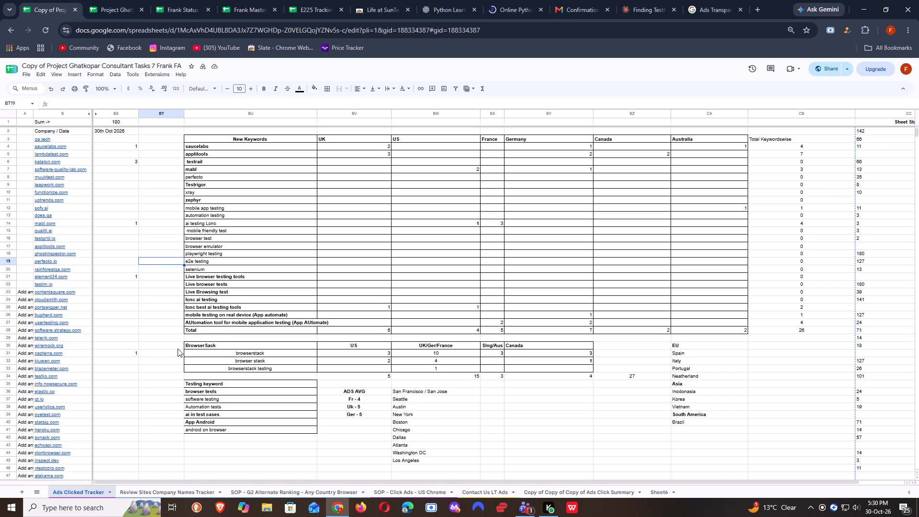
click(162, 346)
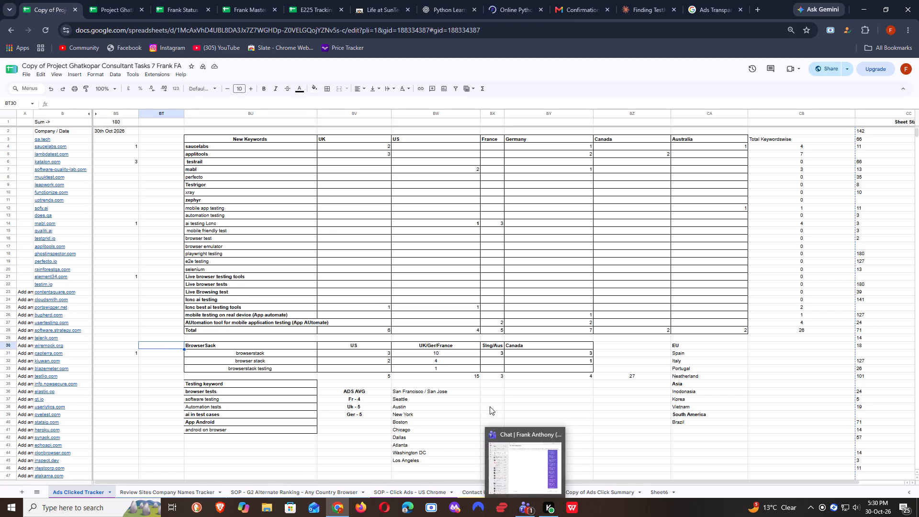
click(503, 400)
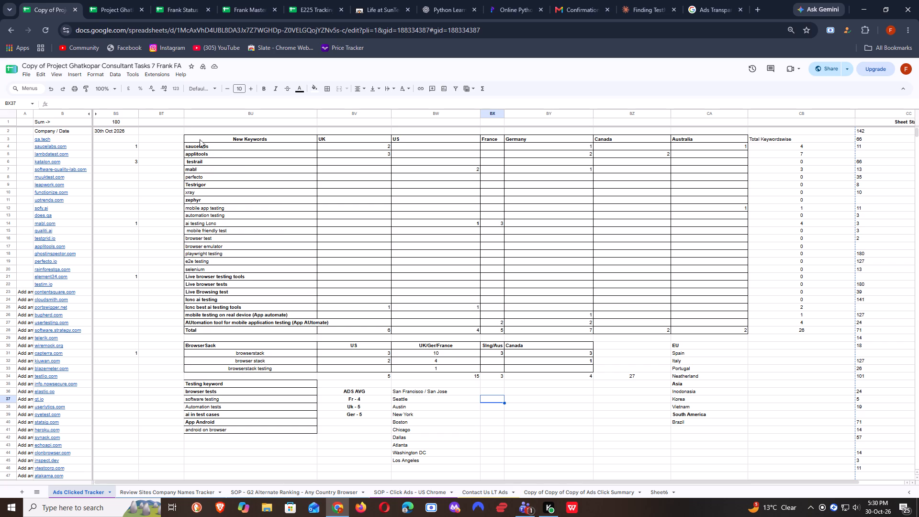
click(99, 0)
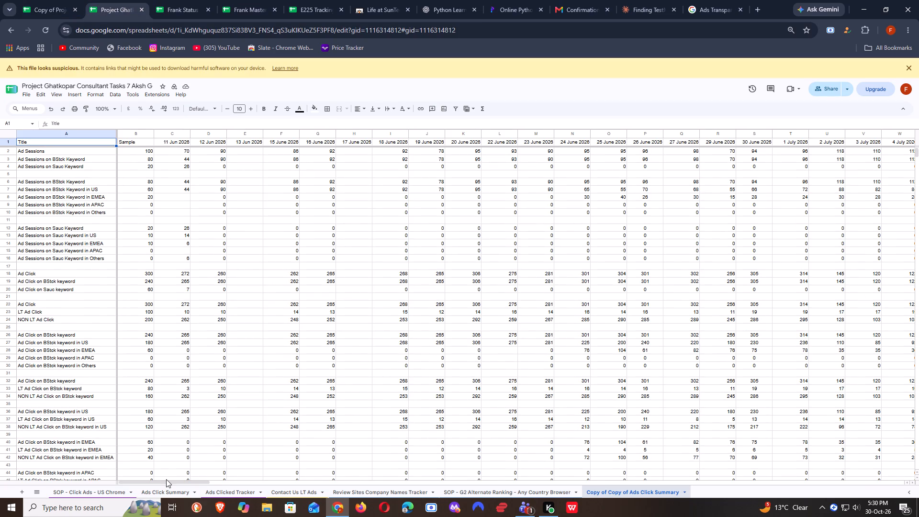
drag(166, 481, 619, 504)
click(362, 149)
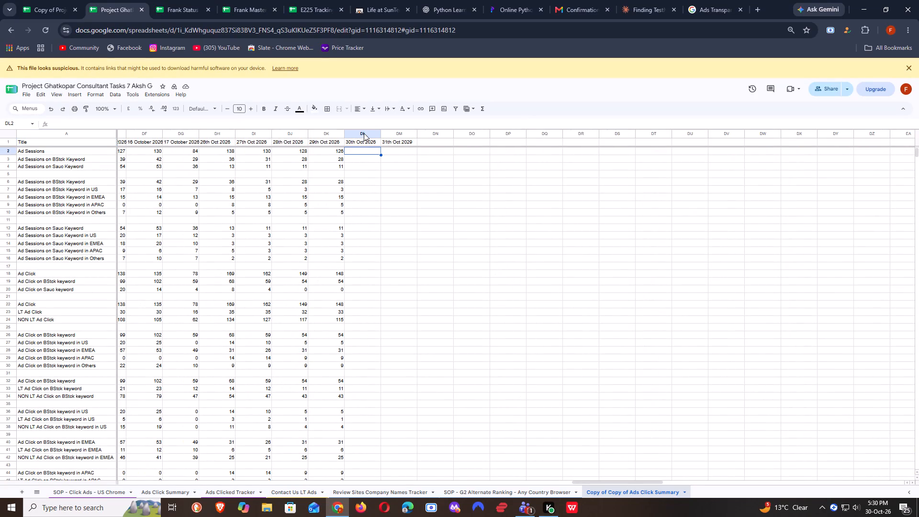
key(ctrl+shift+v)
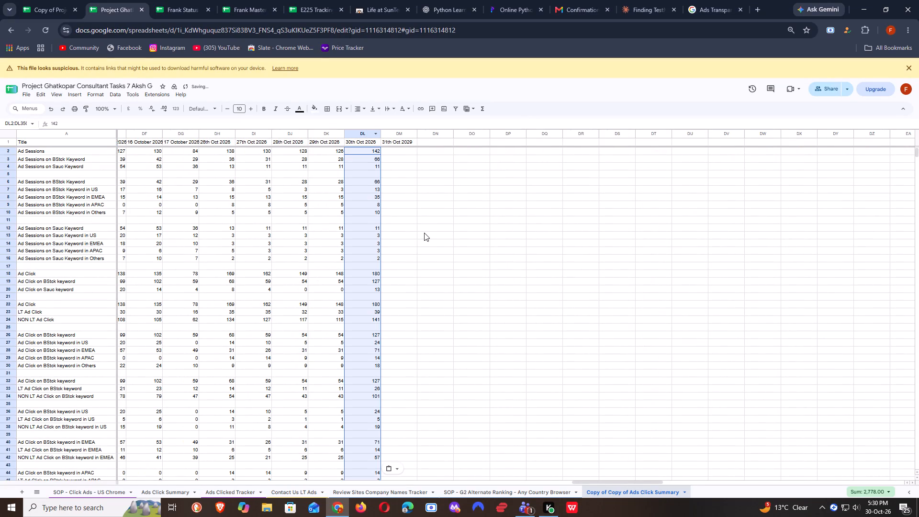
click(424, 233)
click(171, 495)
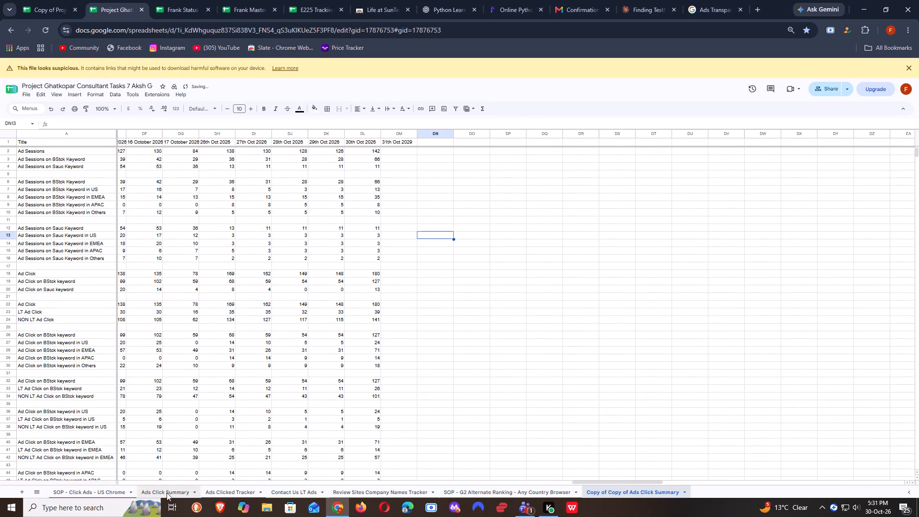
drag(123, 481, 519, 507)
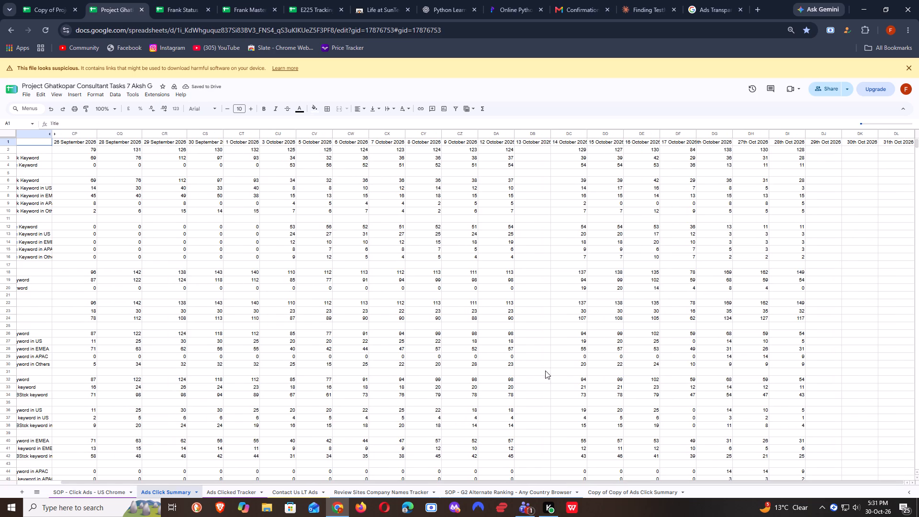
click(822, 147)
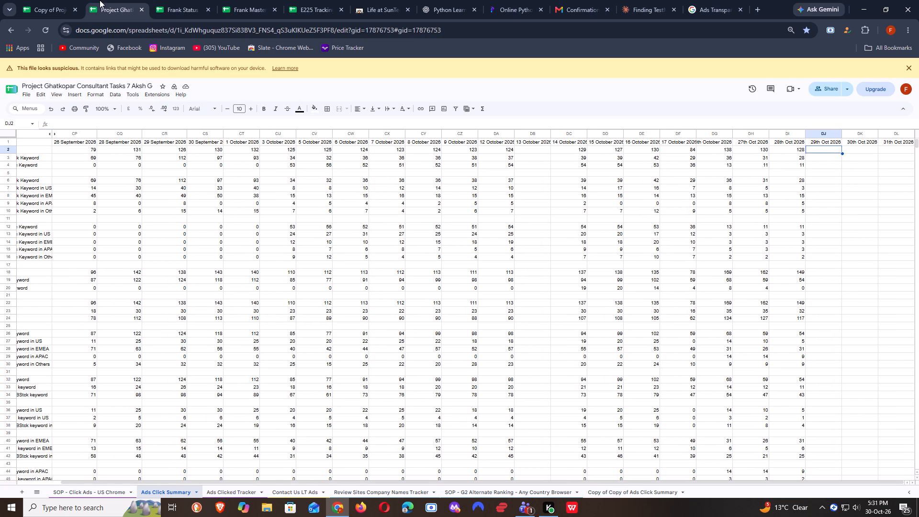
click(66, 0)
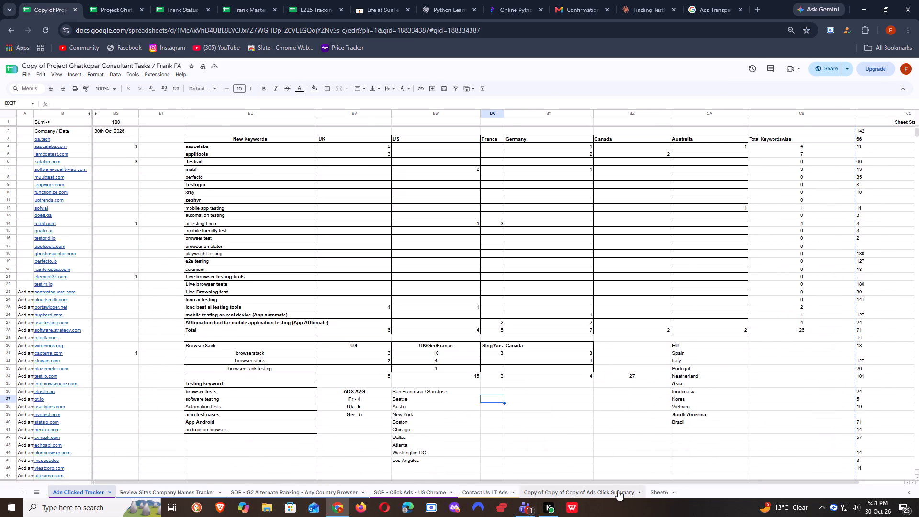
click(617, 489)
scroll(818, 238, up, 2)
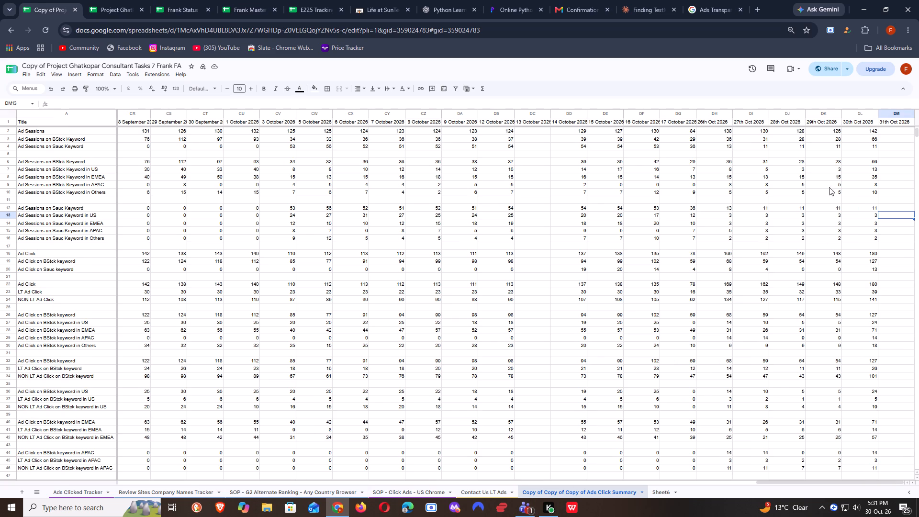
drag(820, 131, 858, 135)
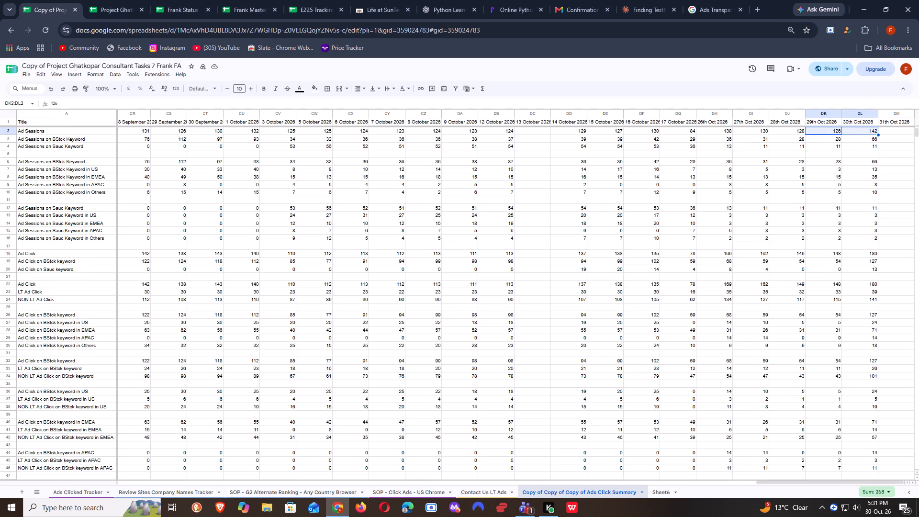
key(ctrl+shift+Down)
key(ctrl+shift+Down)
key(ctrl+shift+Down)
key(ctrl+shift+Down)
key(ctrl+shift+Down)
key(ctrl+shift+Down)
key(ctrl+shift+Down)
key(ctrl+shift+Down)
key(ctrl+shift+Down)
key(ctrl+shift+Down)
key(ctrl+shift+Down)
key(ctrl+shift+Down)
key(ctrl+shift+Down)
key(ctrl+shift+Down)
key(ctrl+shift+Down)
key(ctrl+shift+Down)
key(ctrl+shift+Down)
key(ctrl+shift+Down)
key(ctrl+shift+Down)
key(ctrl+shift+Down)
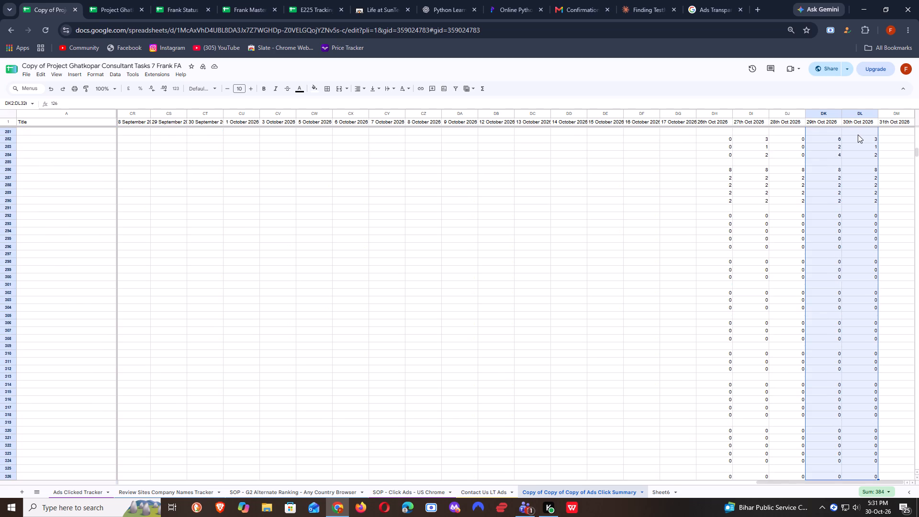
key(ctrl+c)
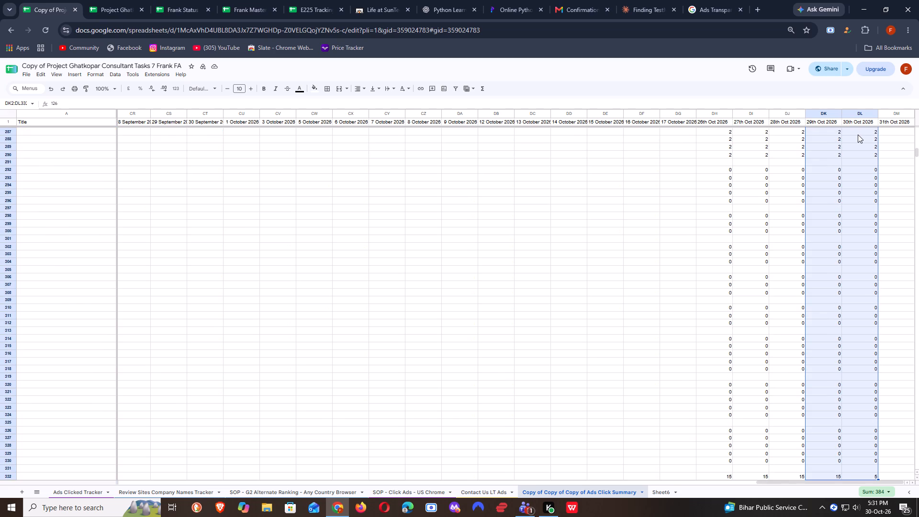
click(104, 0)
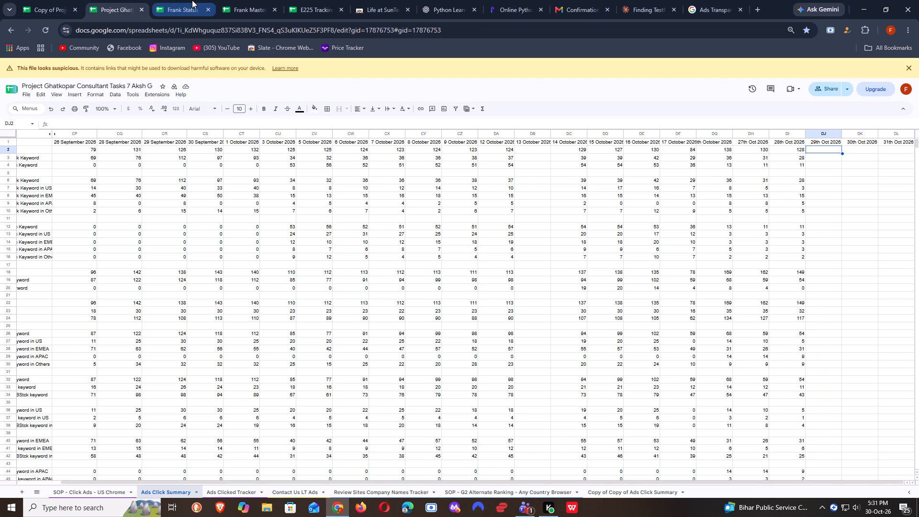
scroll(812, 174, up, 2)
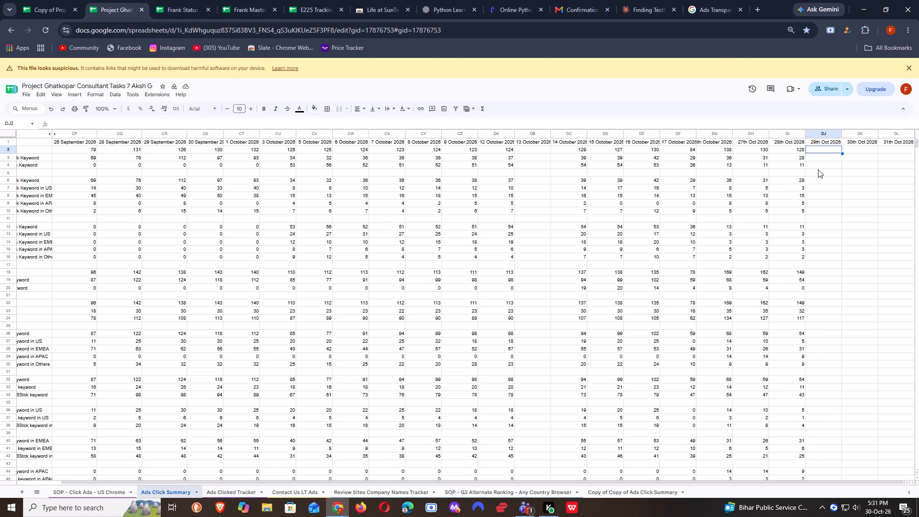
key(ctrl+shift+v)
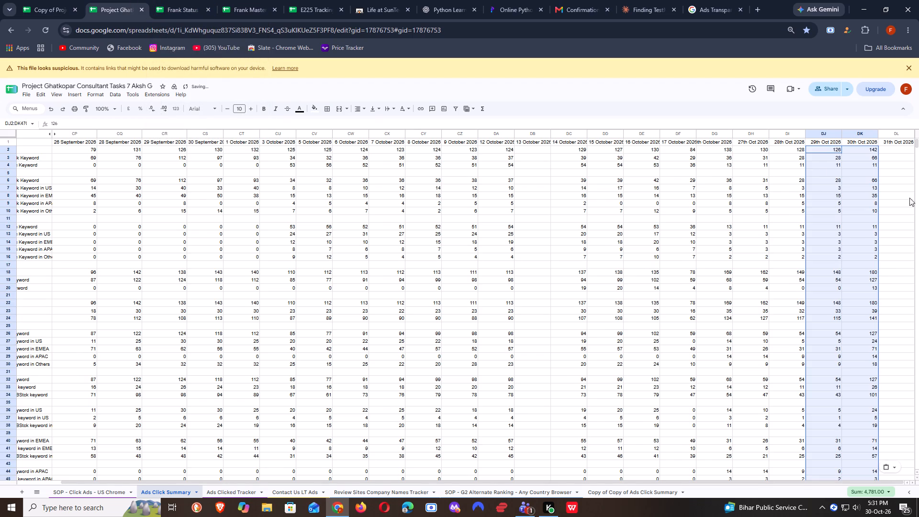
drag(918, 142, 912, 293)
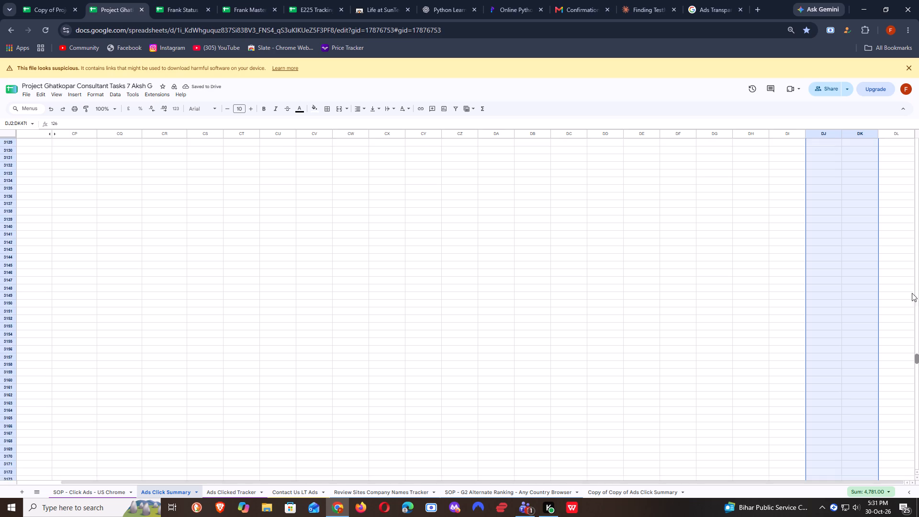
drag(912, 293, 918, 163)
click(513, 274)
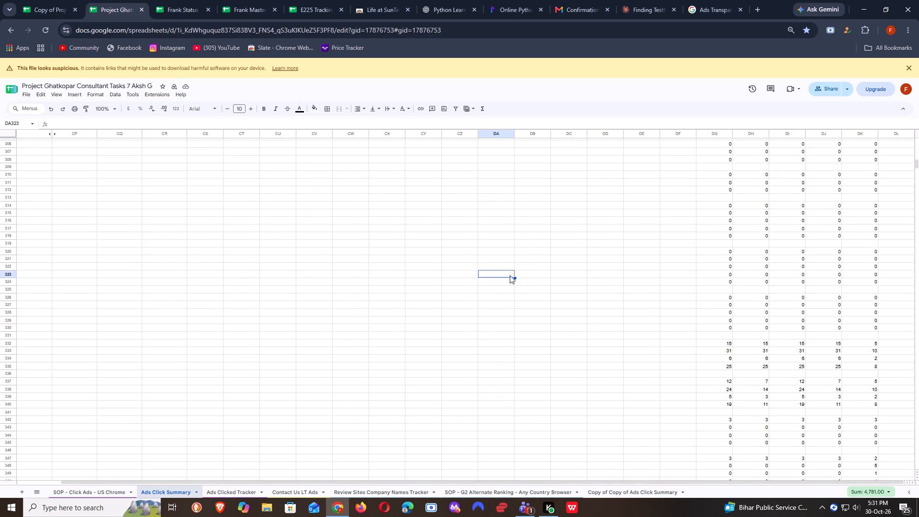
scroll(250, 247, up, 6)
Review the category counts on the Sheet Status sheet of Frank Status Tracker new 1, down to the Live browser rows.
click(42, 0)
click(196, 5)
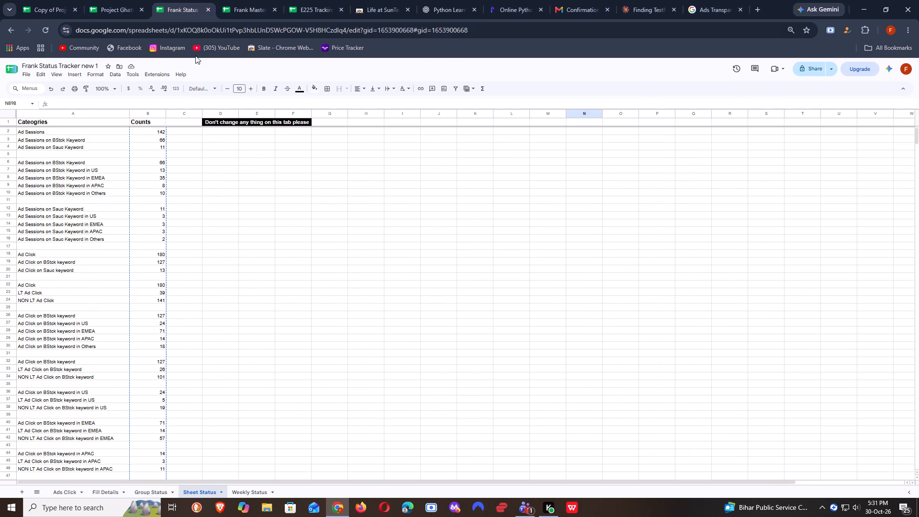
click(223, 252)
scroll(225, 252, up, 5)
scroll(74, 301, down, 7)
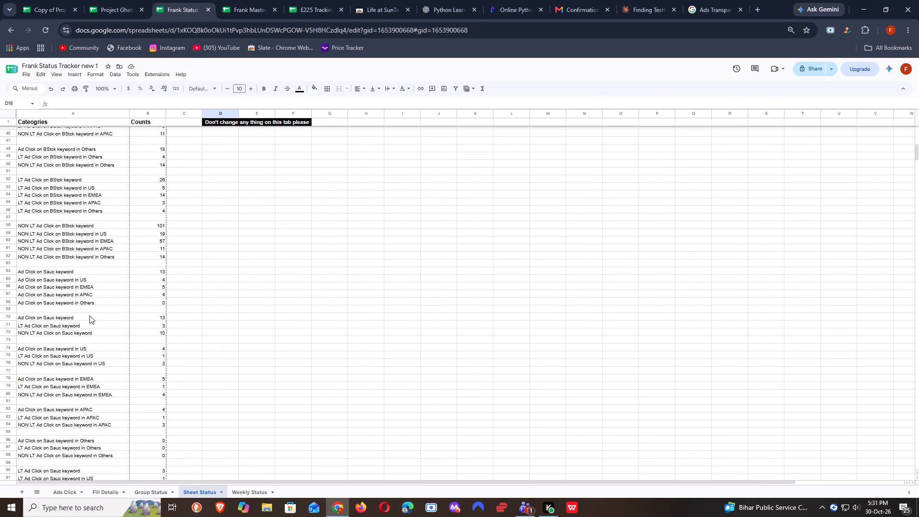
scroll(90, 315, down, 20)
scroll(90, 315, down, 20)
scroll(90, 315, down, 6)
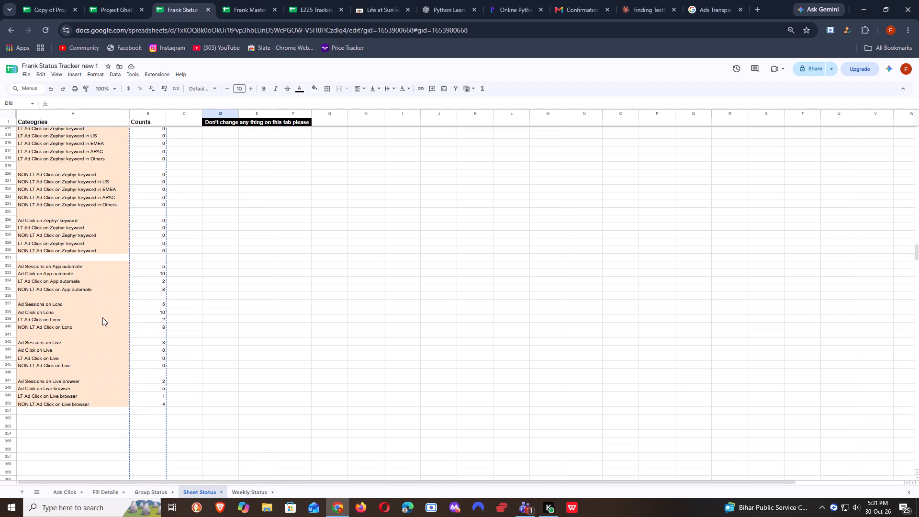
scroll(102, 317, down, 3)
scroll(102, 317, up, 4)
scroll(102, 317, up, 20)
scroll(102, 317, up, 9)
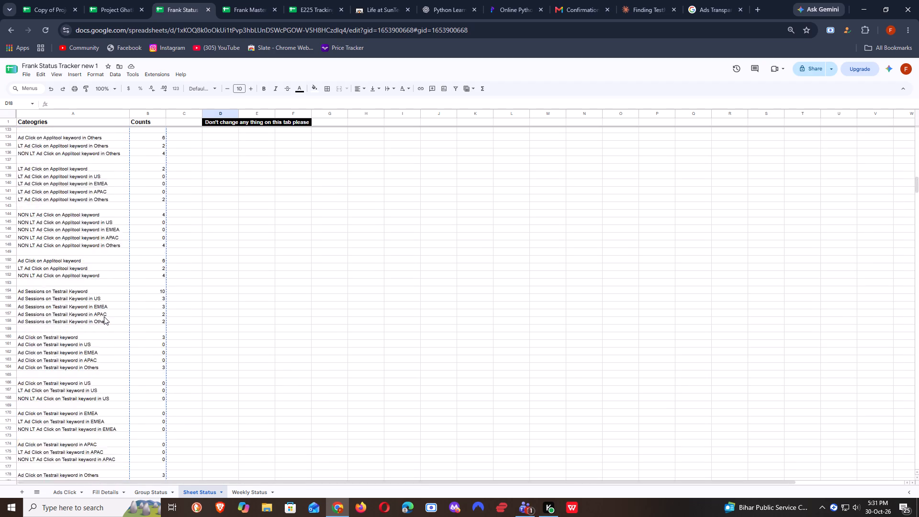
scroll(104, 316, up, 20)
scroll(104, 316, up, 16)
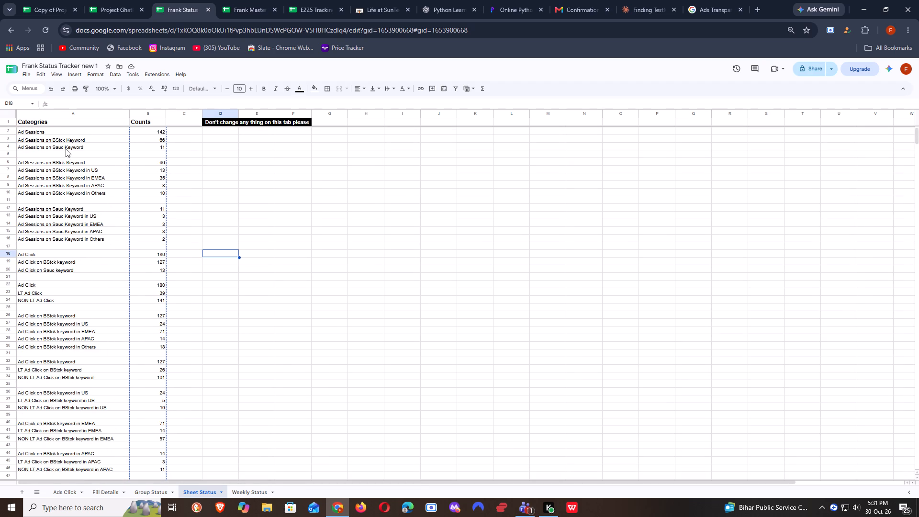
Undo the last two edits in Frank Status Tracker new 1, including the one to the Applitools OTHERS count on the Ads Click sheet.
click(66, 126)
click(66, 131)
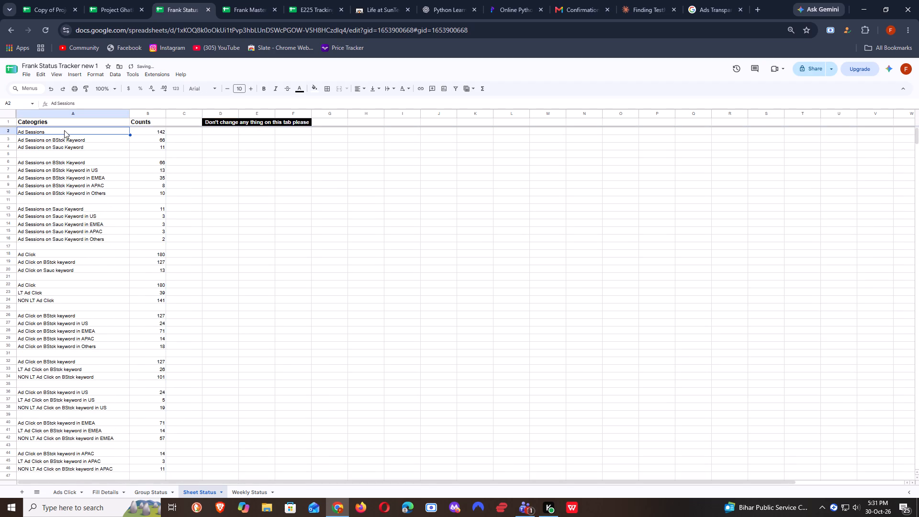
click(295, 222)
key(ctrl+z)
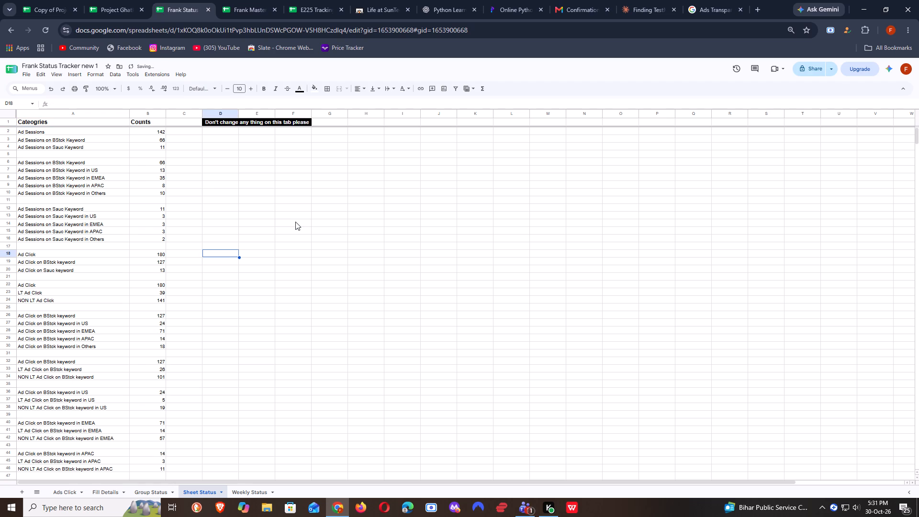
key(ctrl+z)
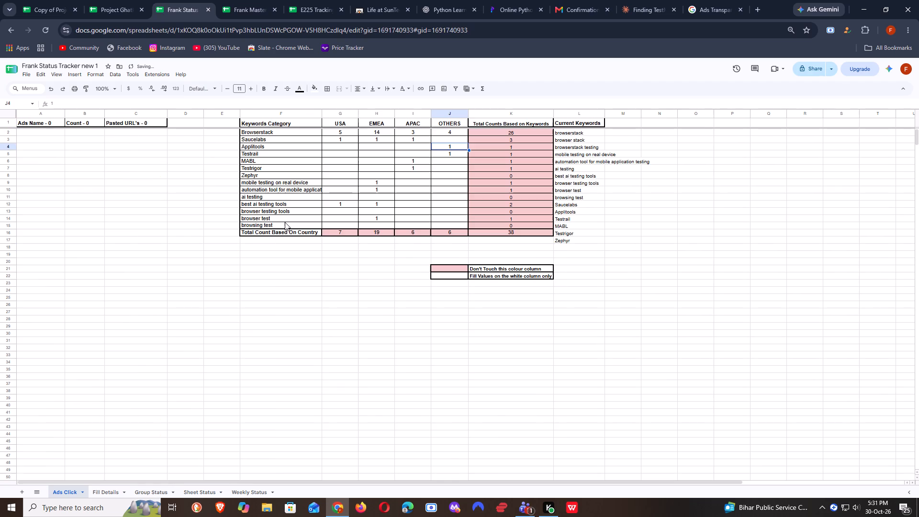
Check the totals across the Ads Click, Fill Details, Group Status and Sheet Status sheets of Frank Status Tracker new 1.
click(248, 368)
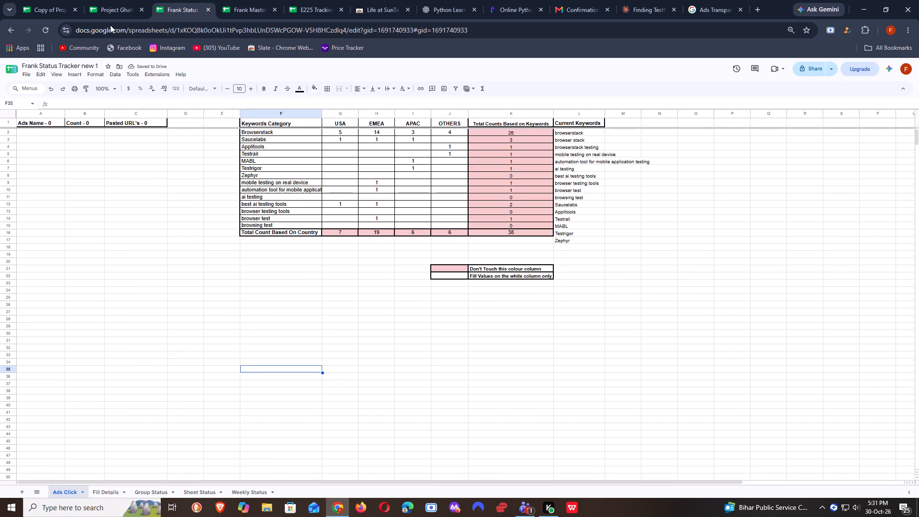
click(104, 487)
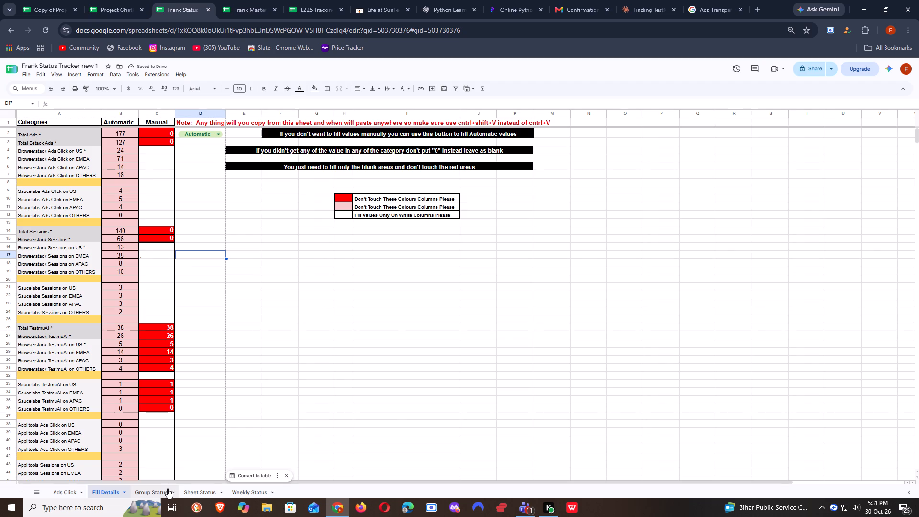
click(165, 489)
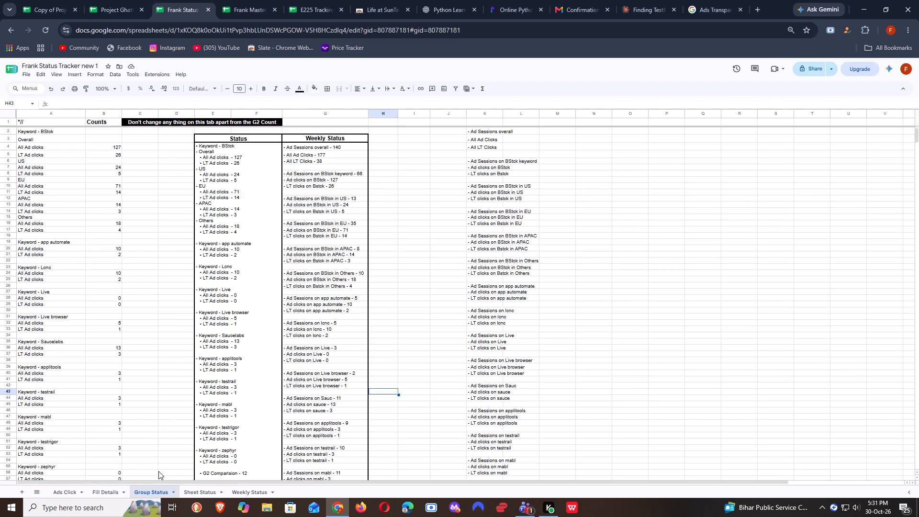
scroll(110, 360, up, 6)
click(164, 339)
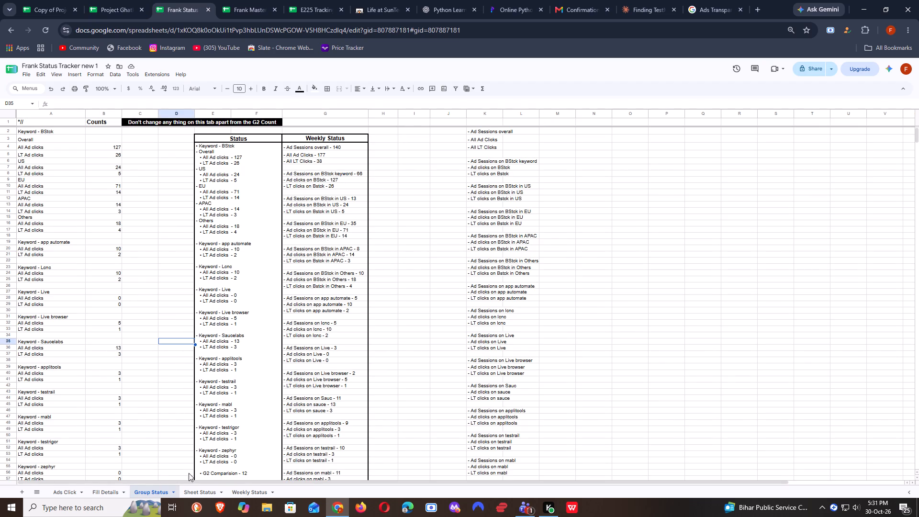
click(197, 489)
scroll(154, 381, up, 6)
click(254, 255)
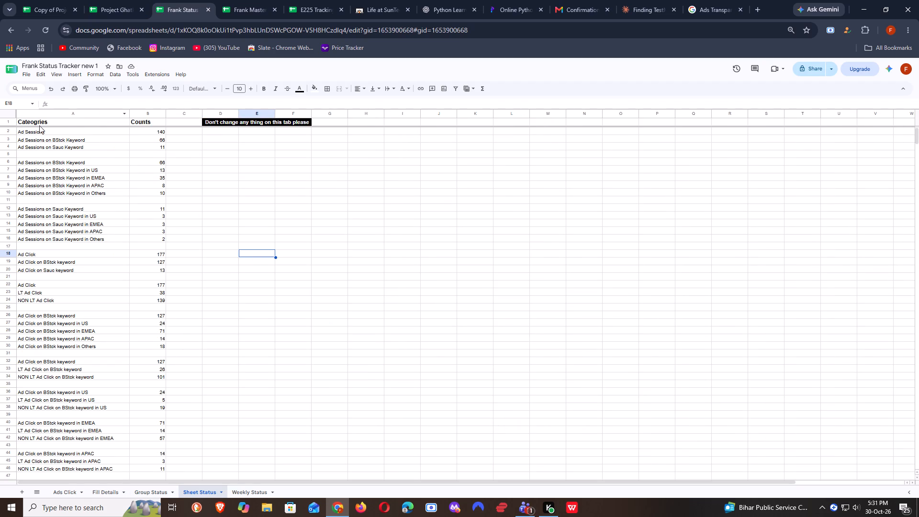
Copy the category labels on the Sheet Status sheet, from Ad Sessions down to the bottom of column A.
click(90, 127)
click(90, 128)
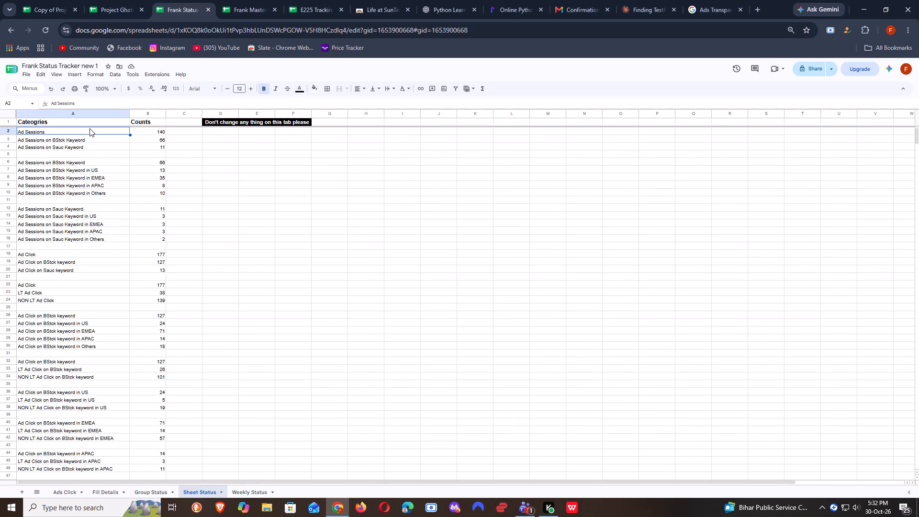
key(ctrl+shift+Down)
key(ctrl+shift+Down)
key(ctrl+shift+Down)
key(ctrl+shift+Down)
key(ctrl+shift+Down)
key(ctrl+shift+Down)
key(ctrl+shift+Down)
key(ctrl+shift+Down)
key(ctrl+shift+Down)
key(ctrl+shift+Down)
key(ctrl+shift+Down)
key(ctrl+shift+Down)
key(ctrl+shift+Down)
key(ctrl+shift+Down)
key(ctrl+shift+Down)
key(ctrl+shift+Down)
key(ctrl+shift+Down)
key(ctrl+shift+Down)
key(ctrl+shift+Down)
key(ctrl+shift+Down)
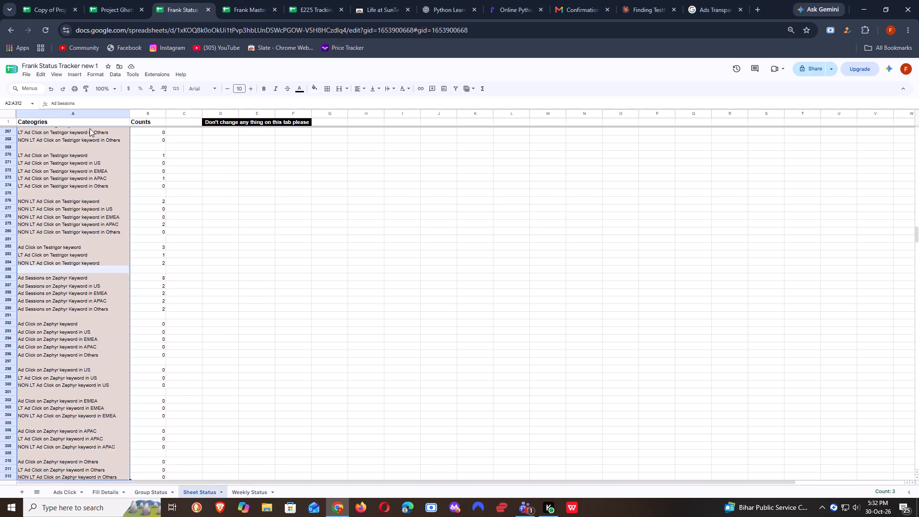
key(ctrl+c)
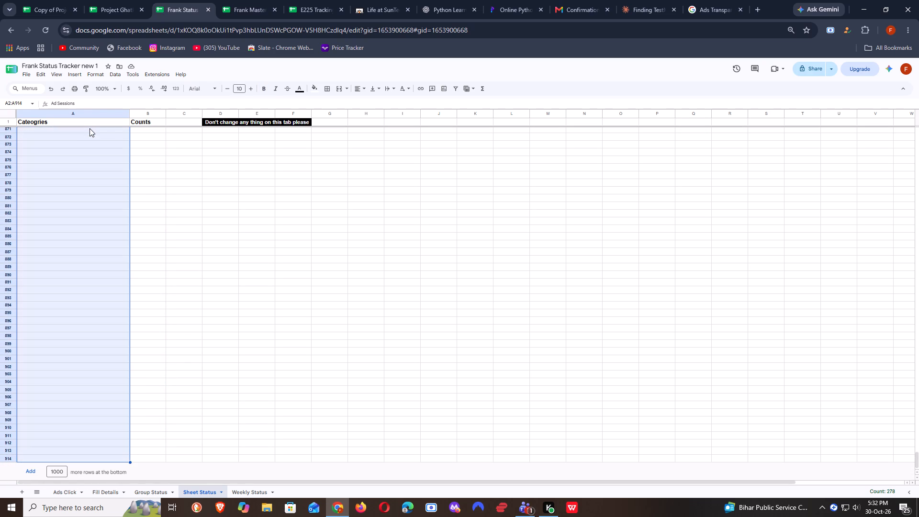
click(180, 231)
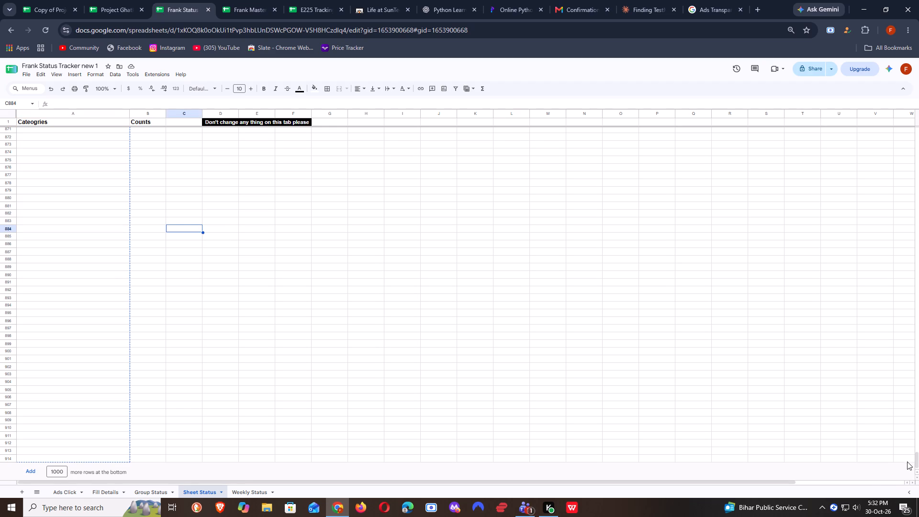
drag(917, 460, 918, 112)
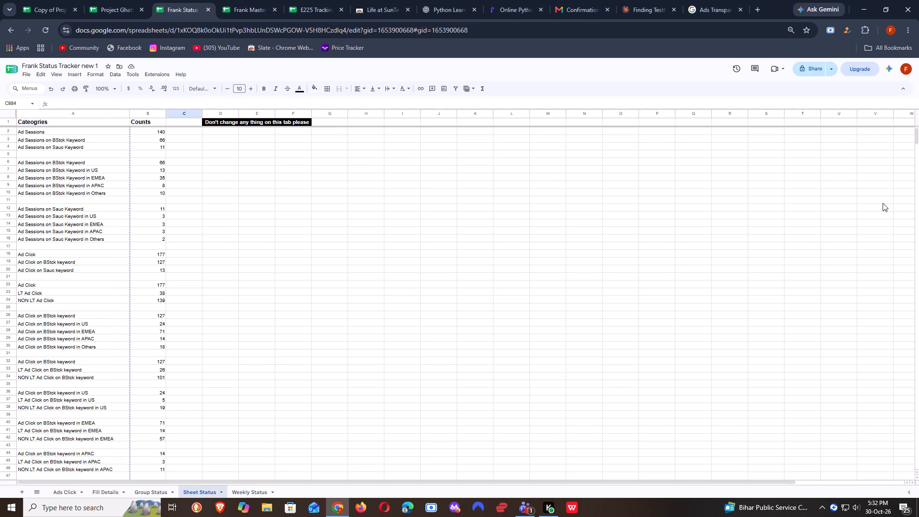
drag(918, 138, 918, 121)
click(371, 245)
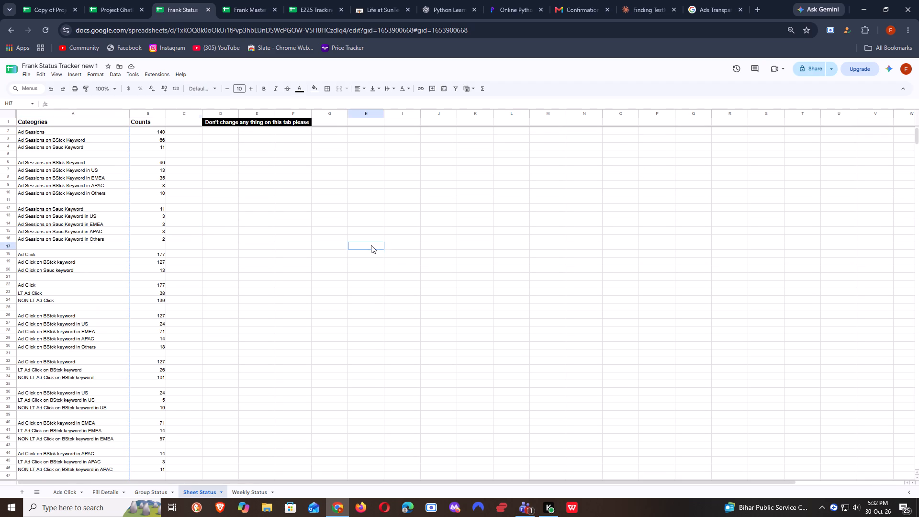
Paste the copied category labels as values into column A of Ads Click Summary in Project Ghatkopar Consultant Tasks 7, starting at A2.
scroll(246, 209, up, 6)
click(102, 0)
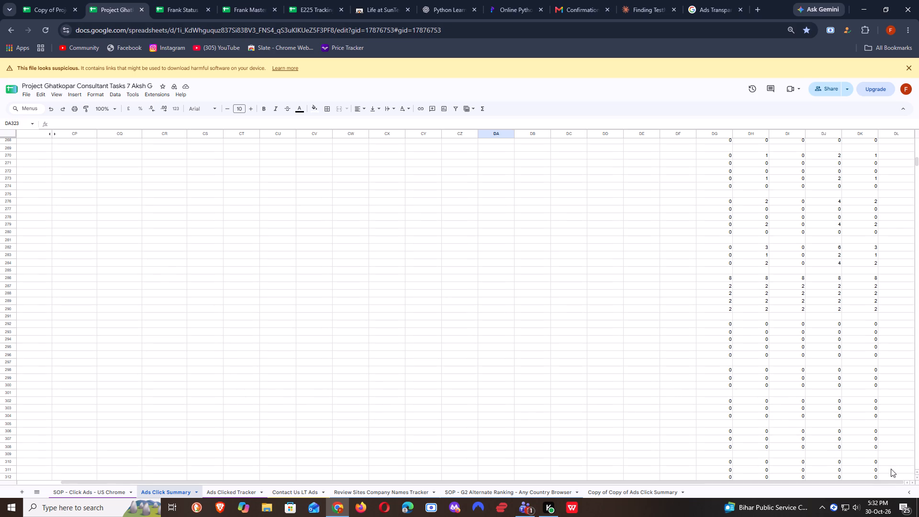
drag(918, 161, 918, 103)
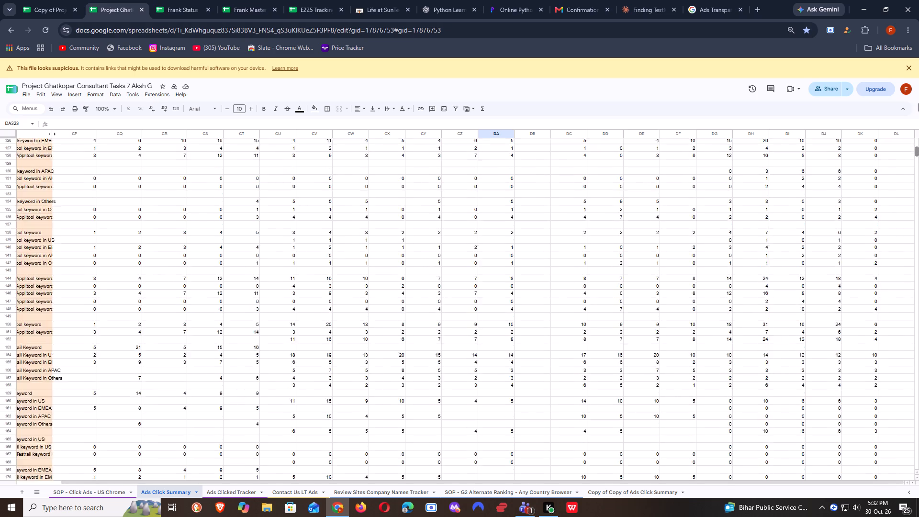
drag(918, 103, 918, 90)
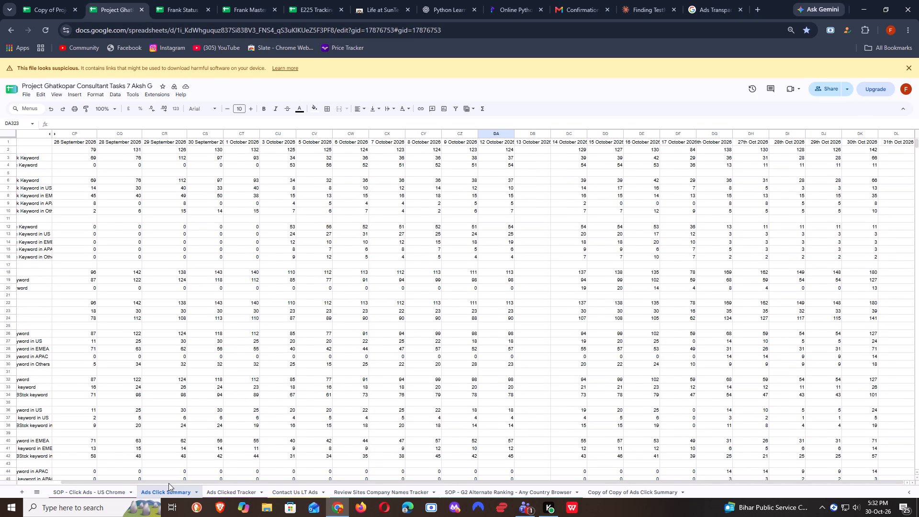
drag(168, 483, 21, 483)
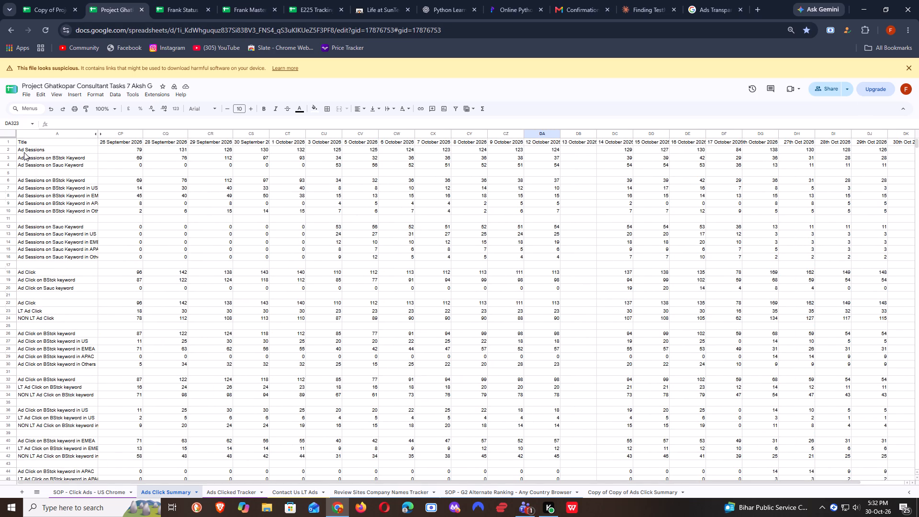
click(24, 152)
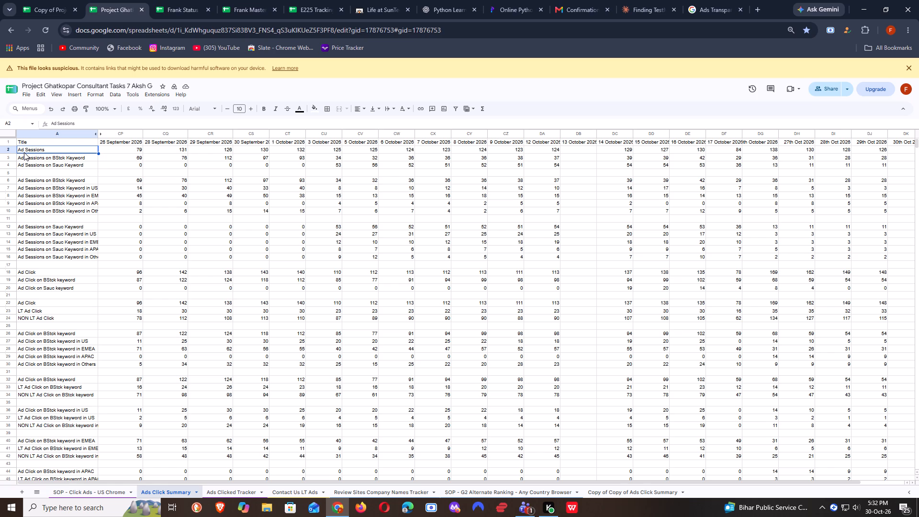
key(ctrl+shift+v)
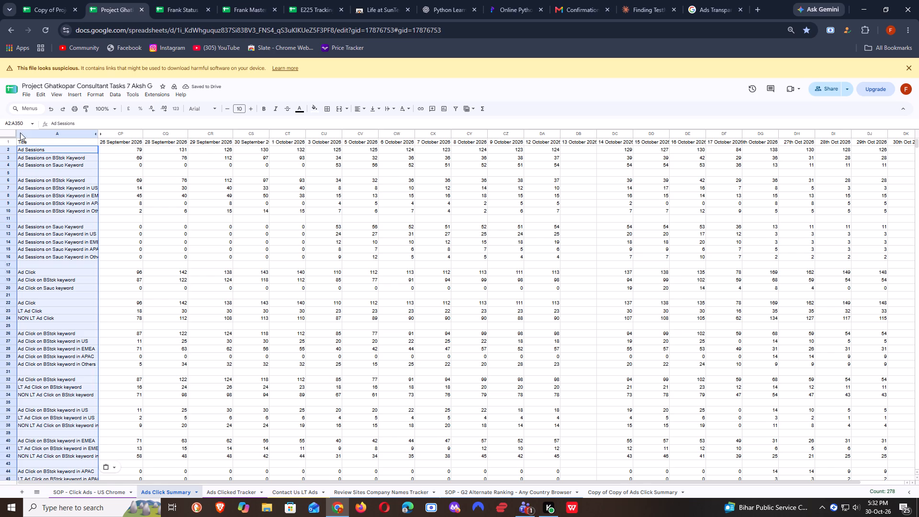
Switch to the Copy of Copy of Copy of Ads Click Summary sheet in Copy of Project Ghatkopar Consultant Tasks 7.
click(31, 0)
click(186, 337)
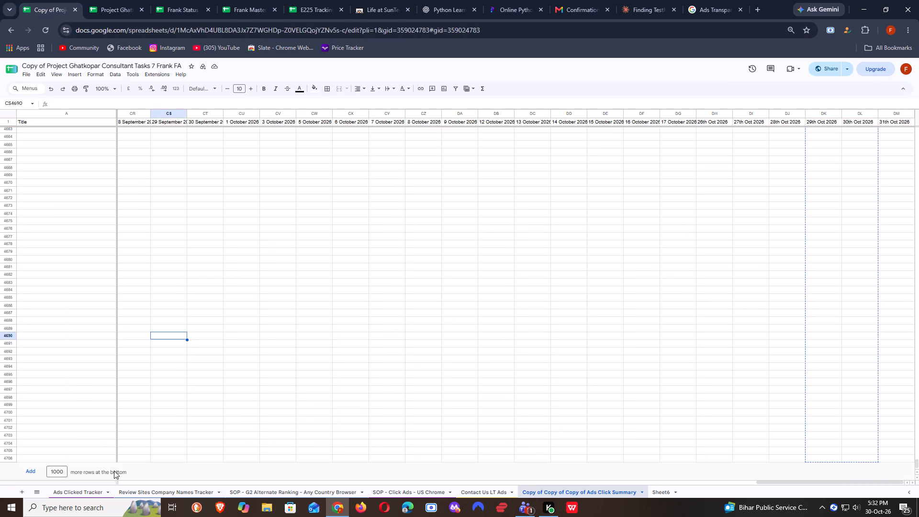
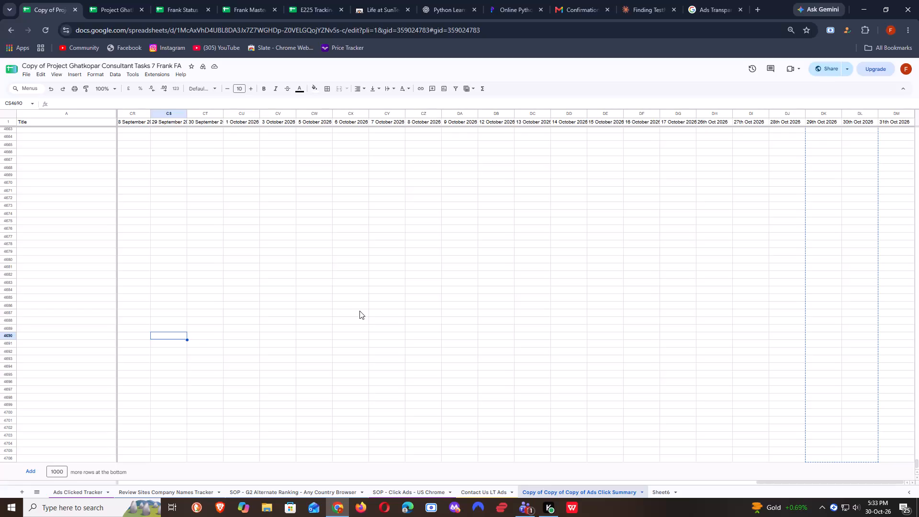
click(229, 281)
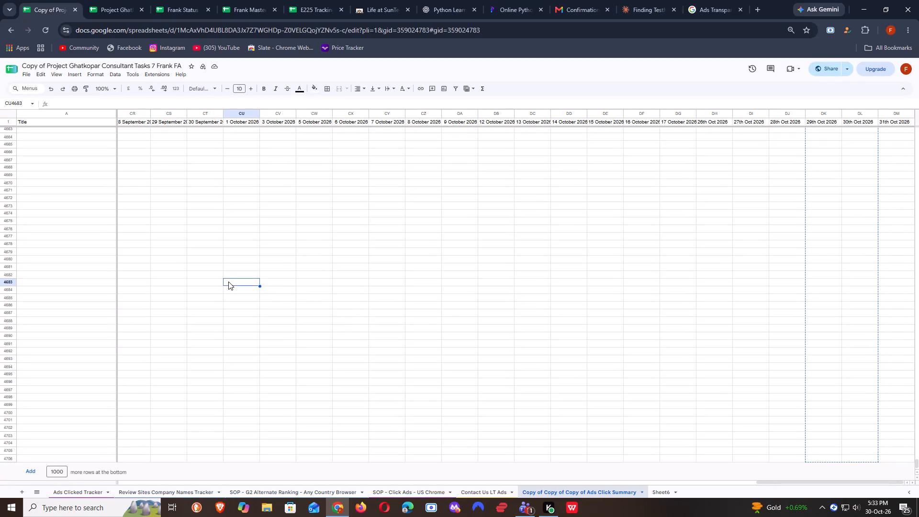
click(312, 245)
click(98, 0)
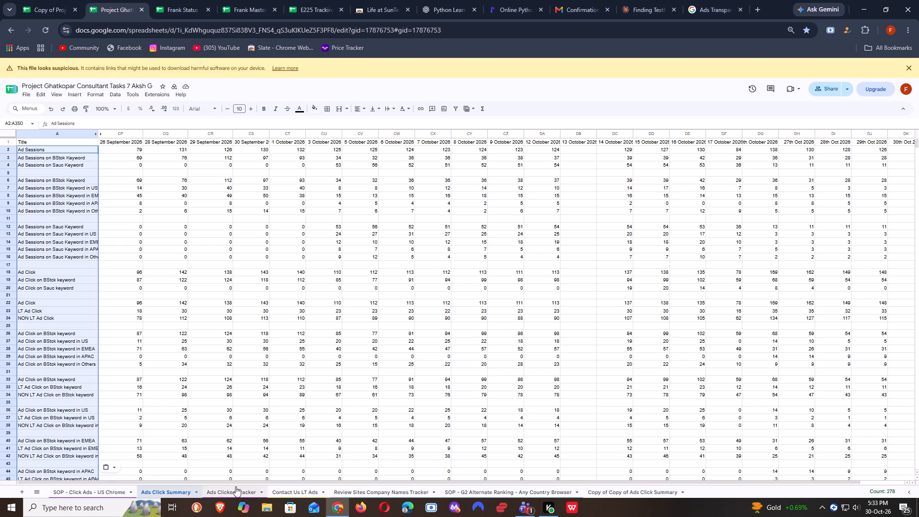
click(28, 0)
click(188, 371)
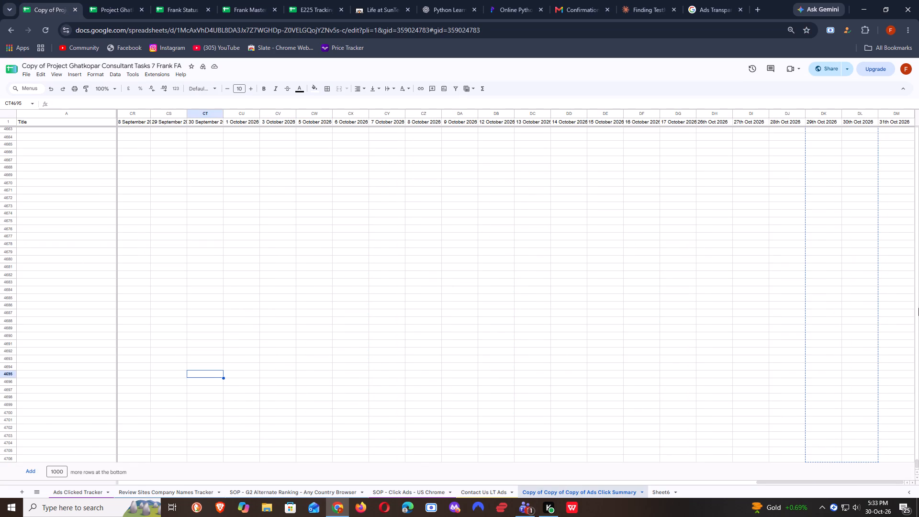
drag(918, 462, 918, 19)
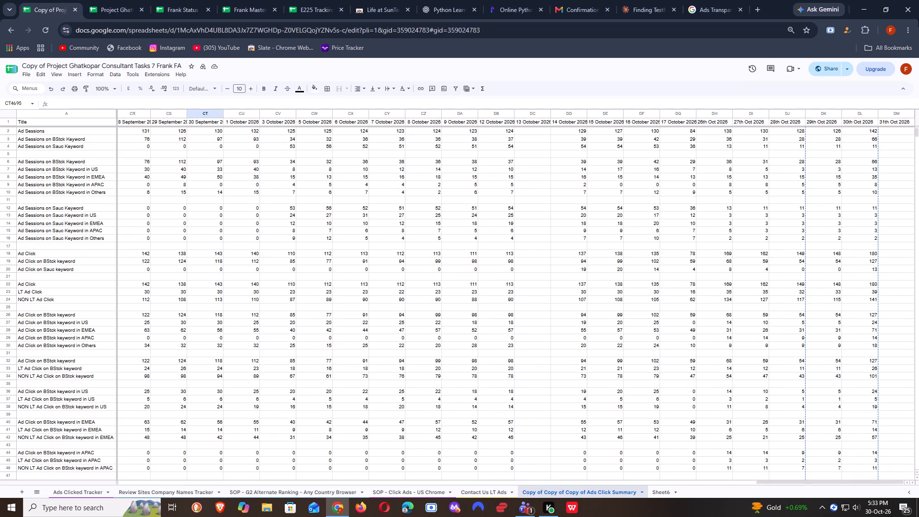
Copy the 25 Sep 2026 rows, columns Date through Country Name (A6373:G6390), on the Review Sites Company Names Tracker sheet.
click(154, 491)
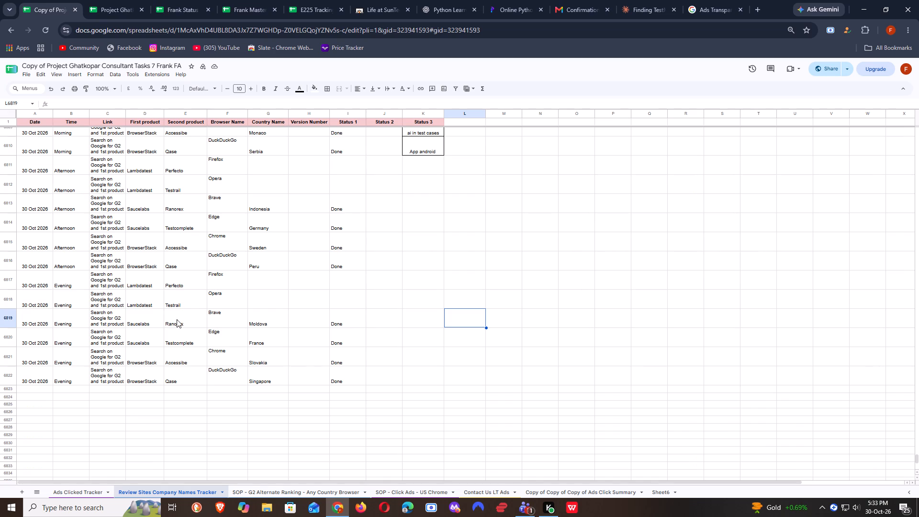
scroll(361, 362, up, 3)
scroll(83, 340, up, 9)
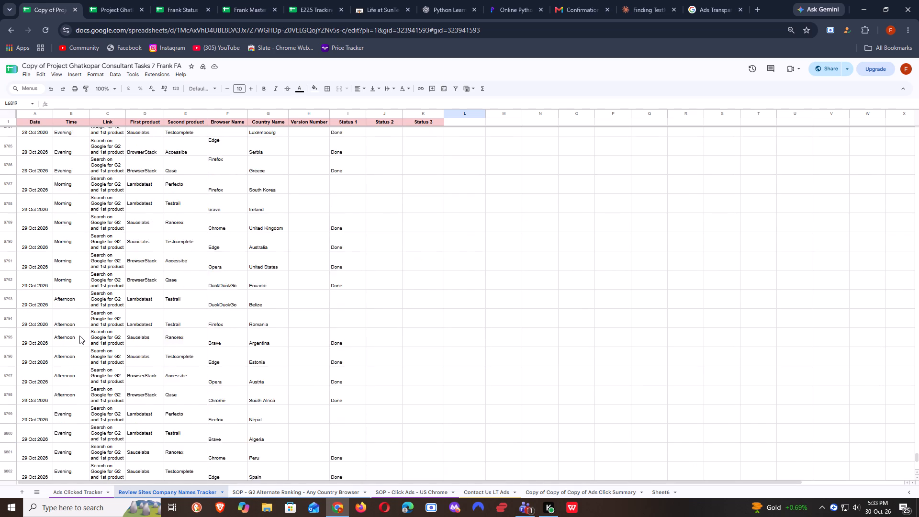
scroll(79, 336, up, 20)
scroll(79, 336, up, 20)
scroll(79, 336, up, 20)
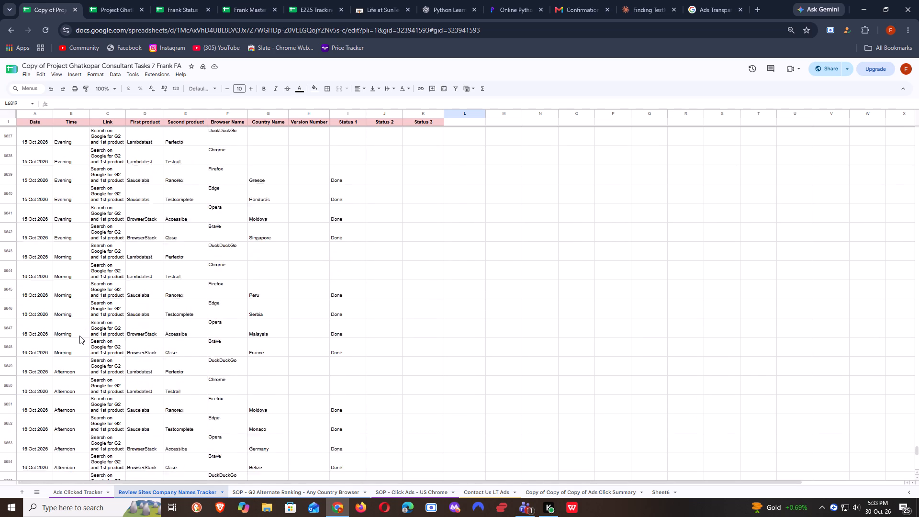
scroll(79, 336, up, 20)
scroll(79, 336, up, 20)
scroll(79, 336, up, 20)
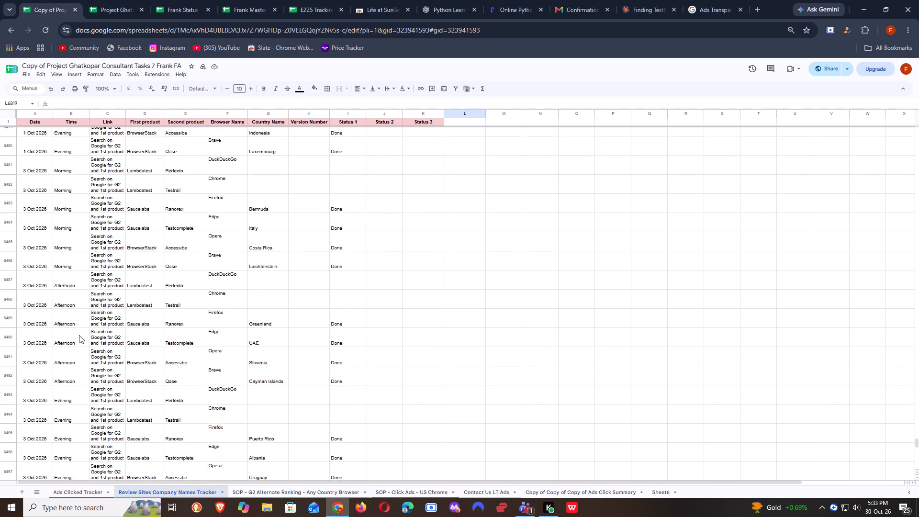
scroll(79, 335, up, 20)
scroll(79, 335, up, 19)
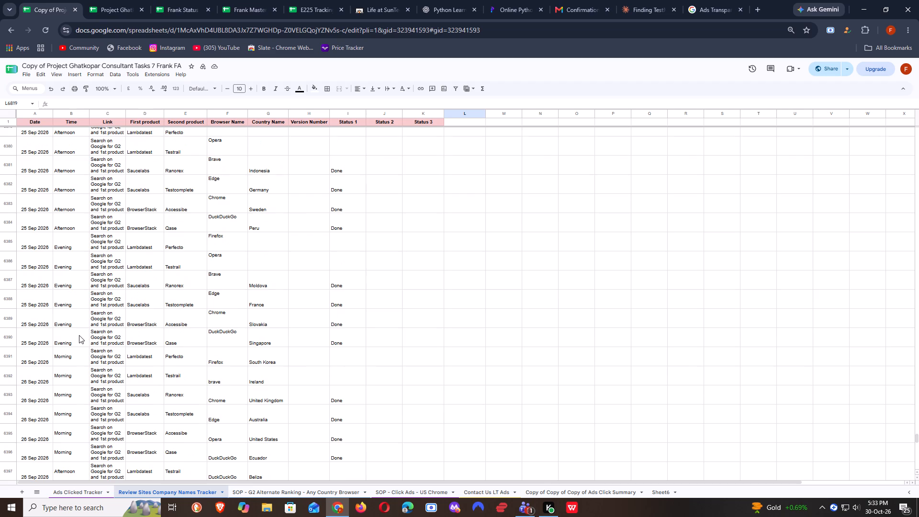
scroll(28, 154, up, 3)
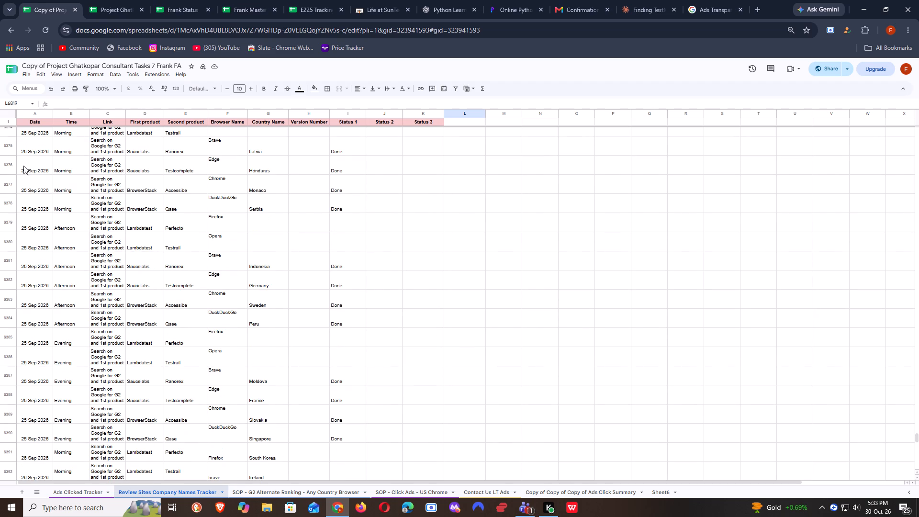
drag(31, 157, 263, 312)
scroll(268, 305, down, 5)
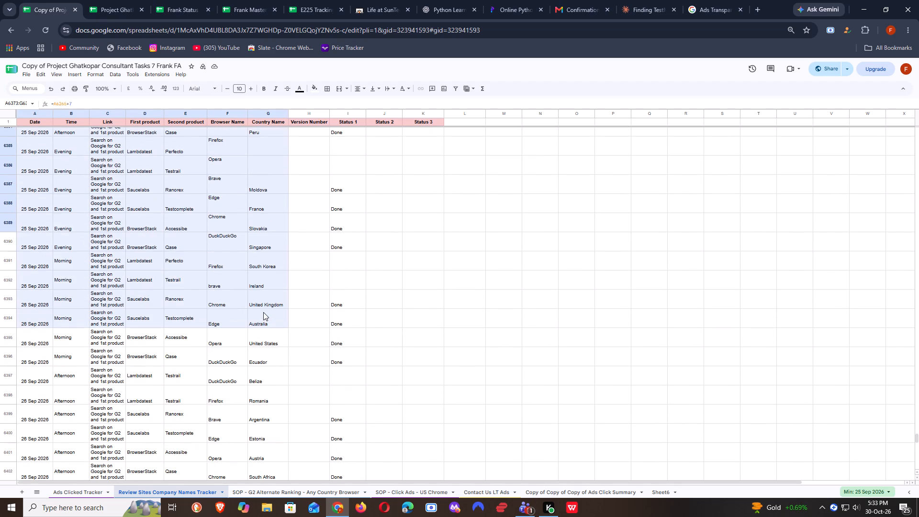
drag(263, 312, 264, 244)
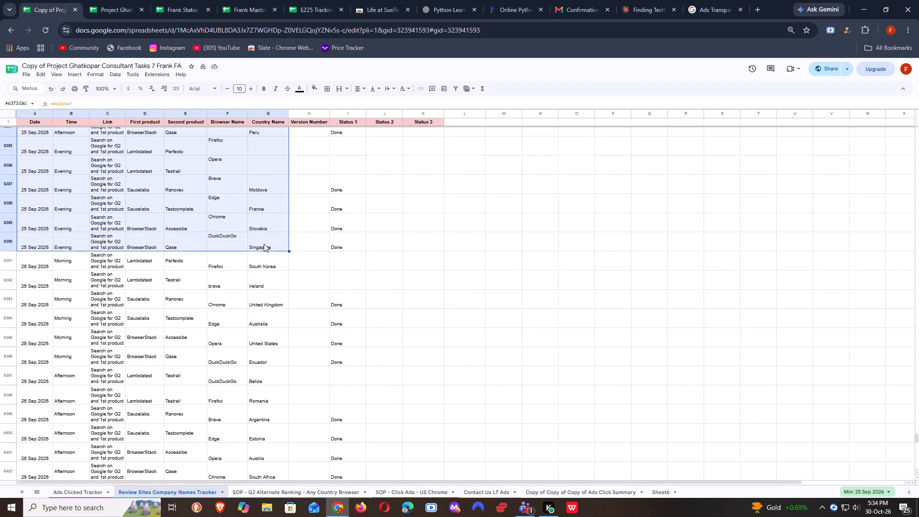
key(ctrl+c)
click(403, 251)
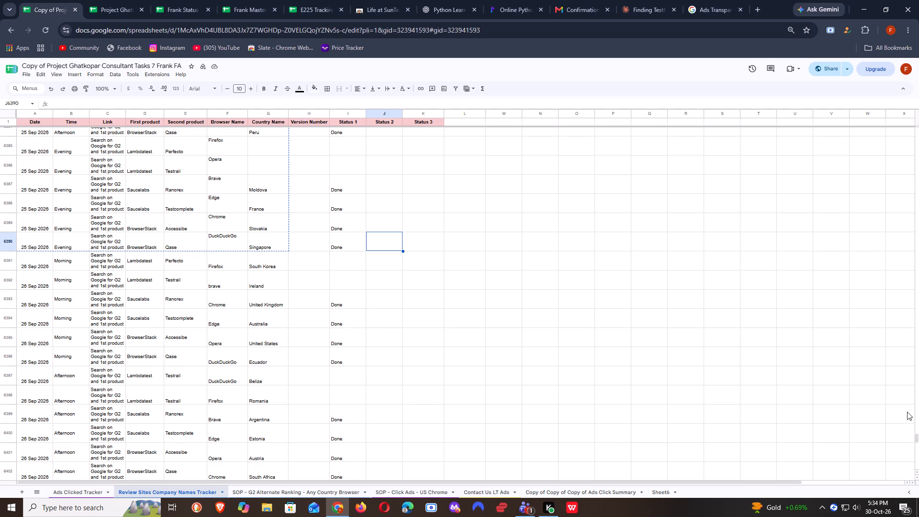
Paste the copied rows as values into the first empty row below the 30 Oct 2026 entries, starting at A6823.
drag(917, 437, 917, 447)
scroll(422, 295, down, 8)
scroll(243, 234, down, 9)
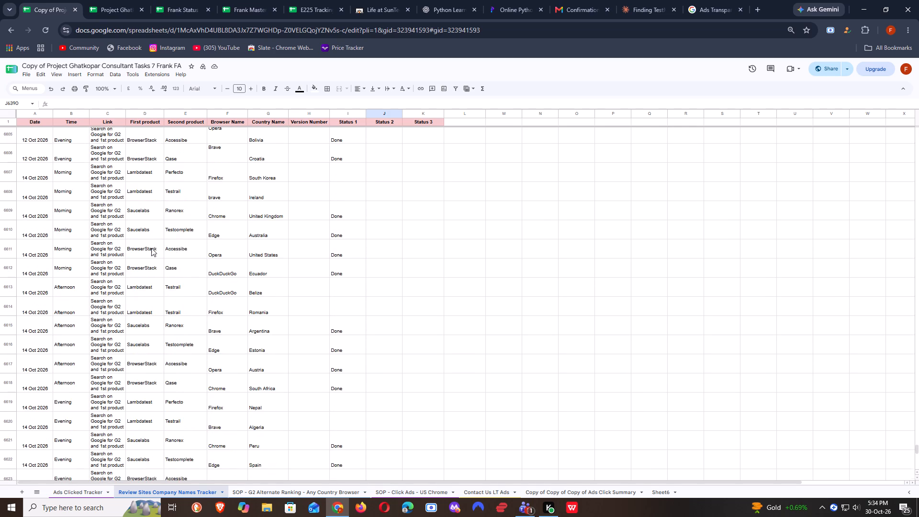
scroll(151, 248, down, 20)
scroll(151, 248, down, 20)
scroll(151, 248, down, 14)
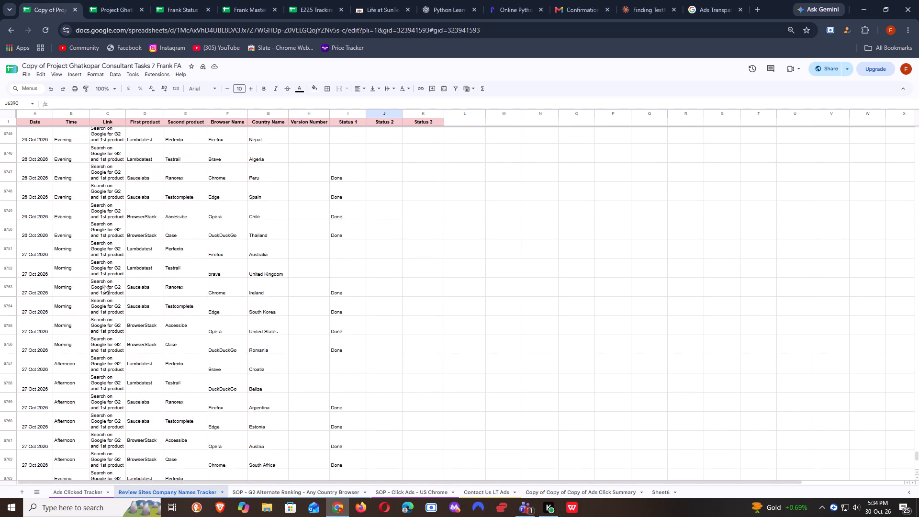
scroll(104, 285, down, 20)
scroll(104, 285, down, 8)
scroll(65, 272, up, 4)
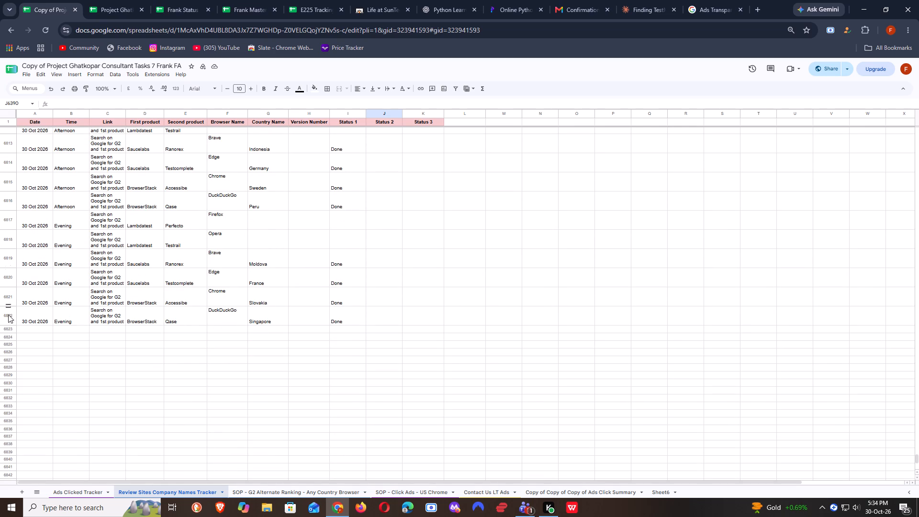
click(29, 328)
key(ctrl+shift+v)
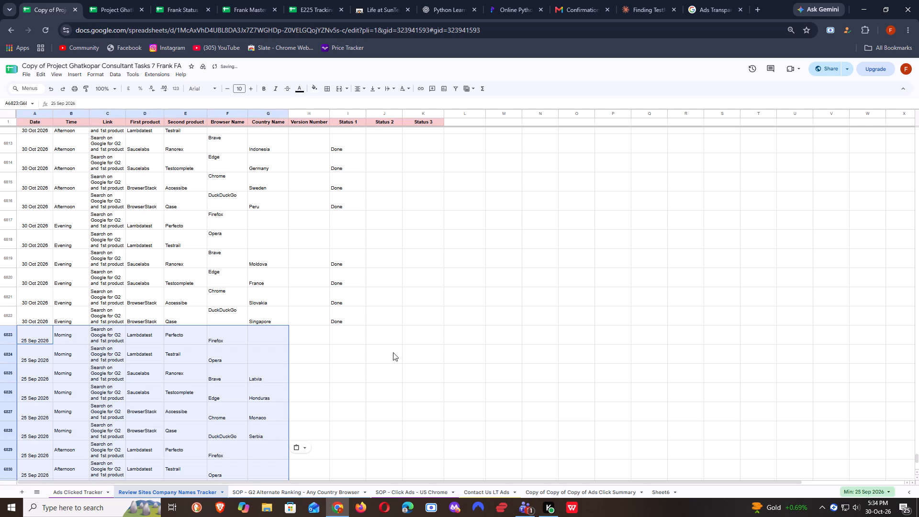
click(429, 349)
Fill A6823 with 31 Oct 2026 from the date above and copy that date down to A6840 for all the pasted rows.
click(31, 315)
drag(53, 324, 53, 328)
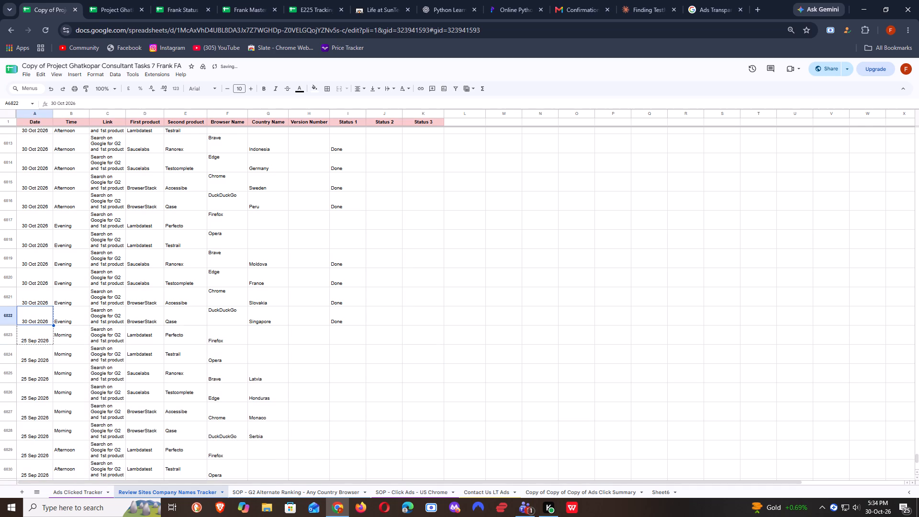
drag(53, 328, 53, 329)
click(42, 336)
key(ctrl+c)
click(168, 351)
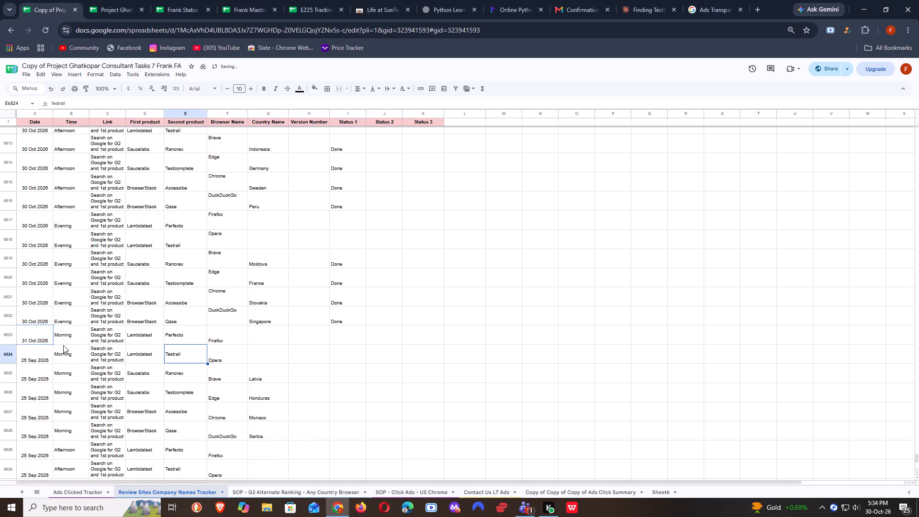
drag(40, 334, 25, 365)
scroll(34, 337, down, 6)
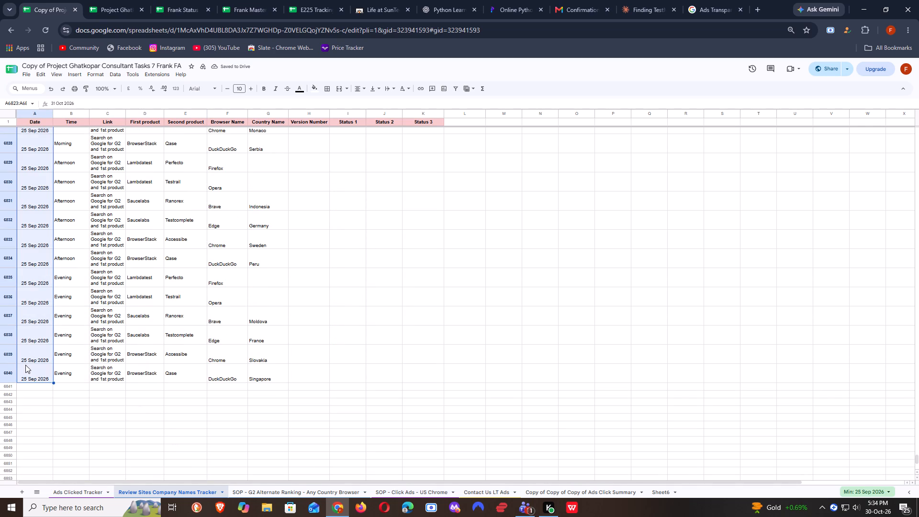
key(ctrl+v)
click(463, 372)
Move the Testing keyword table in the Status 3 column from the 30 Oct 2026 rows to K6824 beside the 31 Oct 2026 rows.
scroll(420, 358, up, 8)
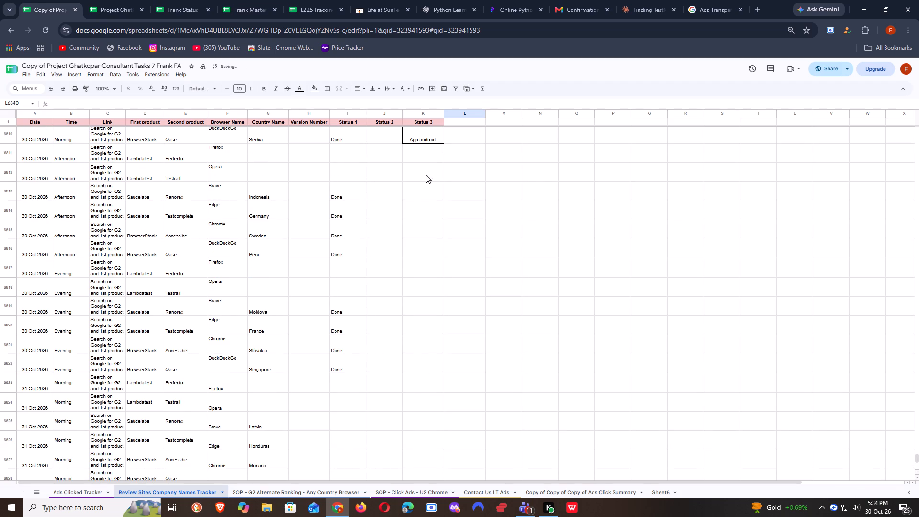
scroll(426, 175, up, 1)
drag(428, 149, 427, 239)
key(ctrl+x)
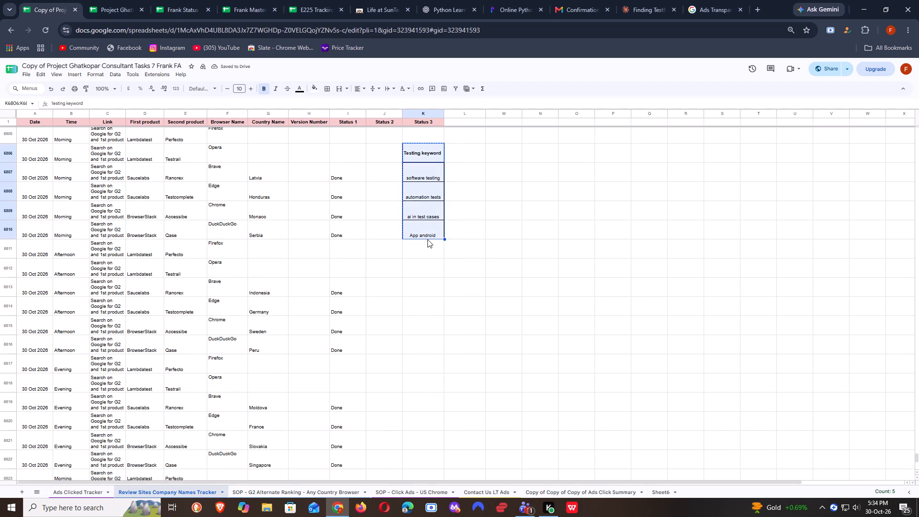
scroll(427, 239, down, 4)
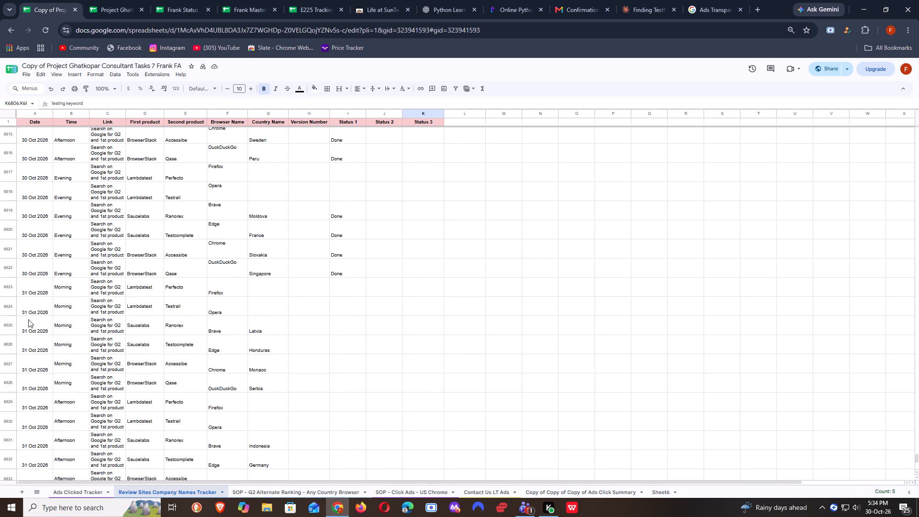
click(430, 306)
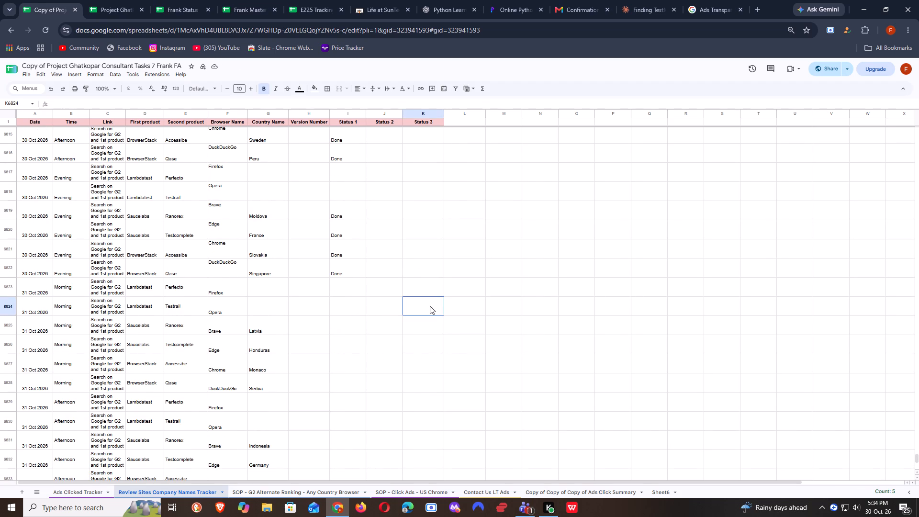
key(ctrl+v)
click(505, 306)
Switch to the Ads Clicked Tracker sheet in Copy of Project Ghatkopar Consultant Tasks 7.
click(126, 0)
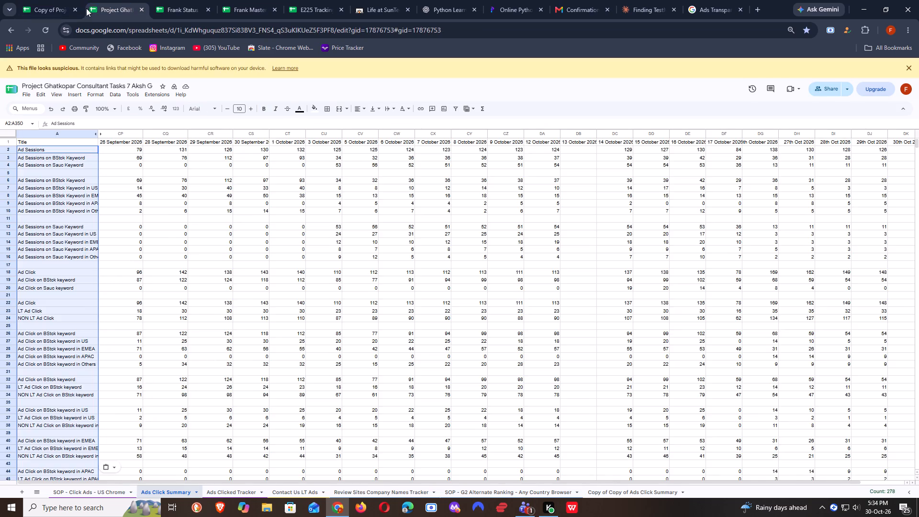
click(60, 0)
click(340, 425)
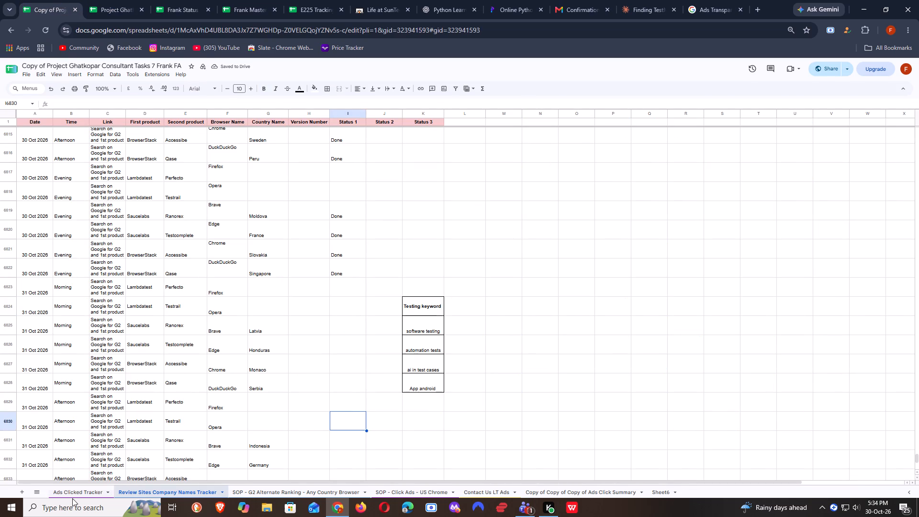
click(74, 495)
click(143, 400)
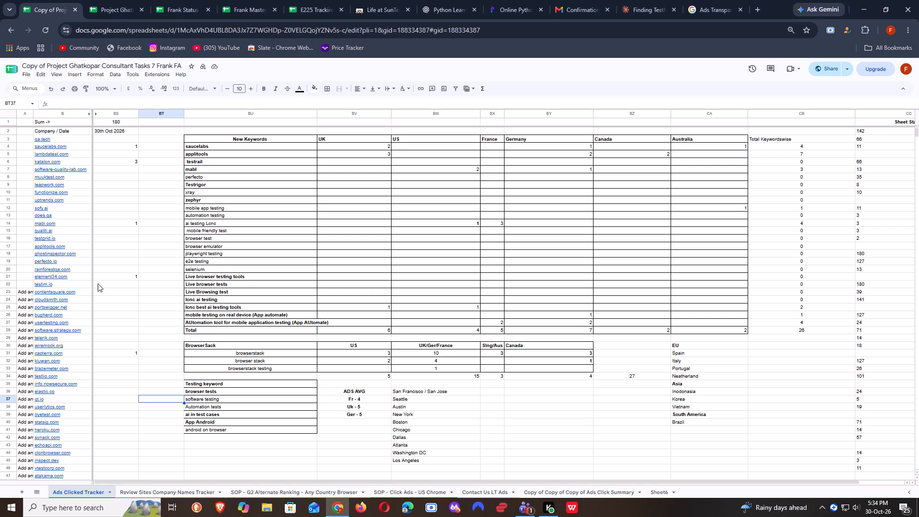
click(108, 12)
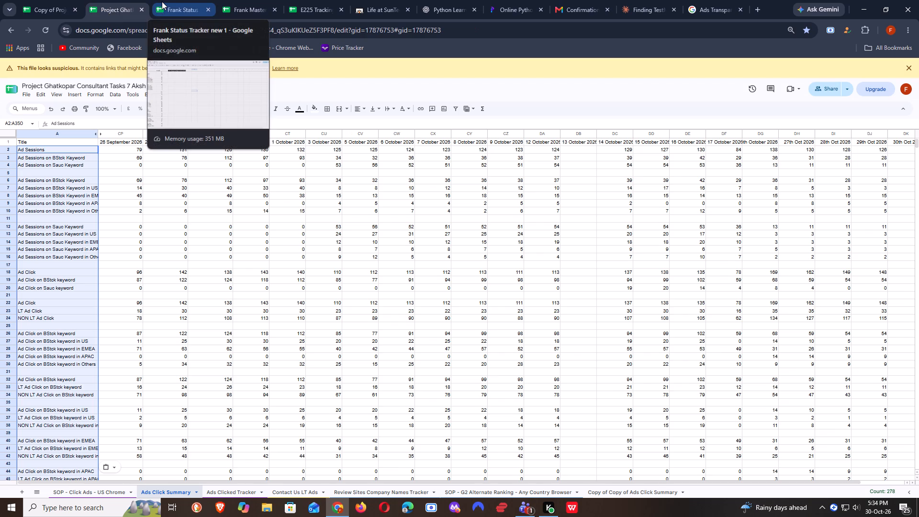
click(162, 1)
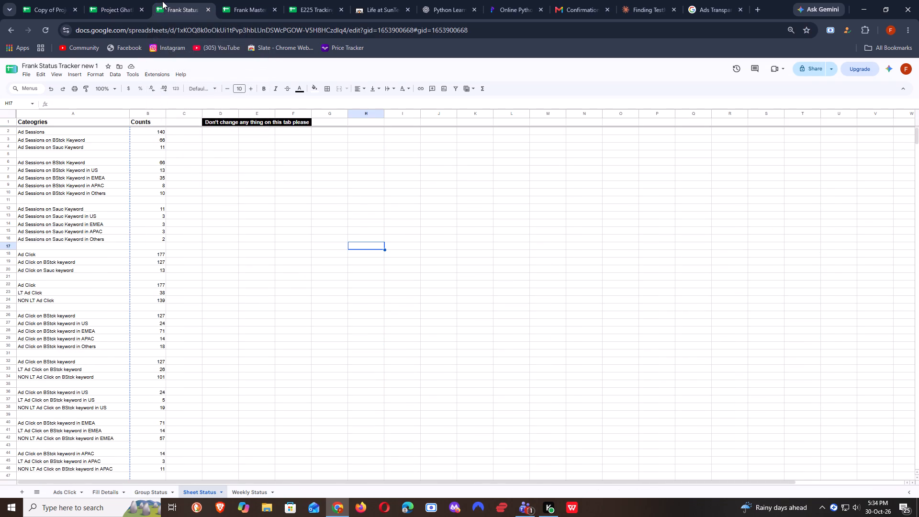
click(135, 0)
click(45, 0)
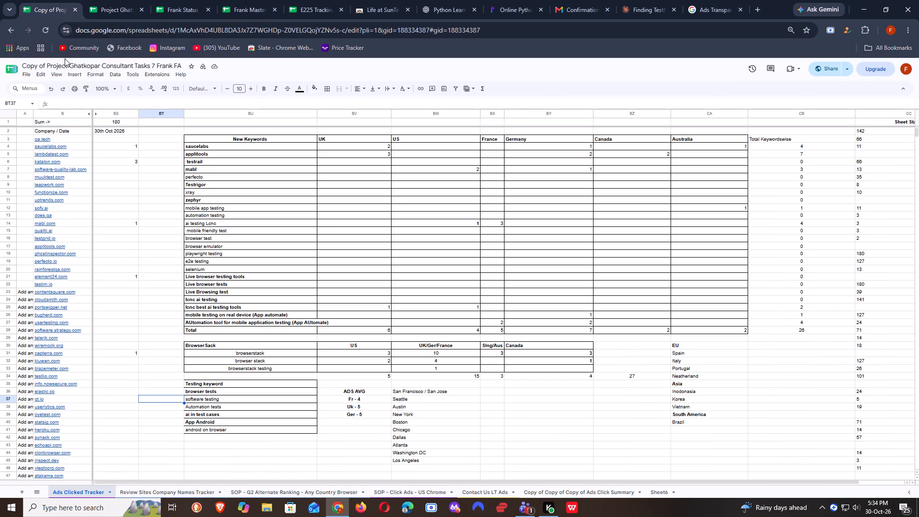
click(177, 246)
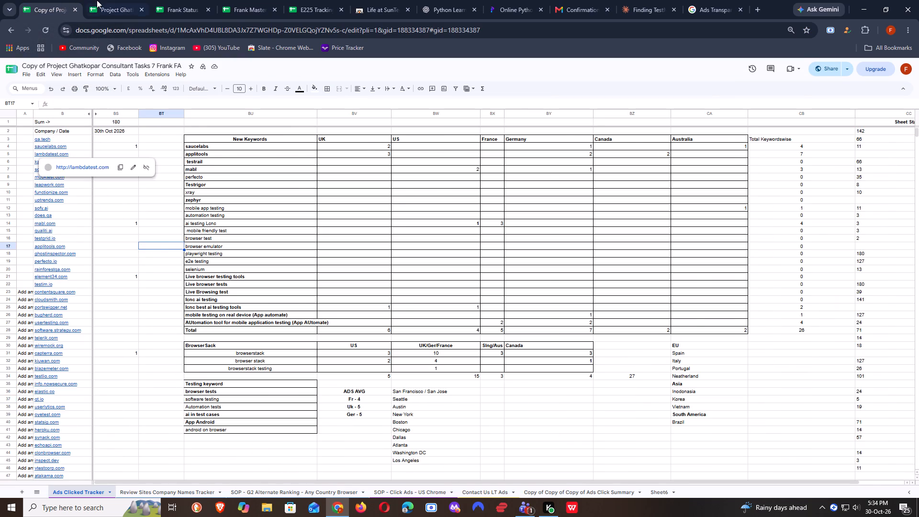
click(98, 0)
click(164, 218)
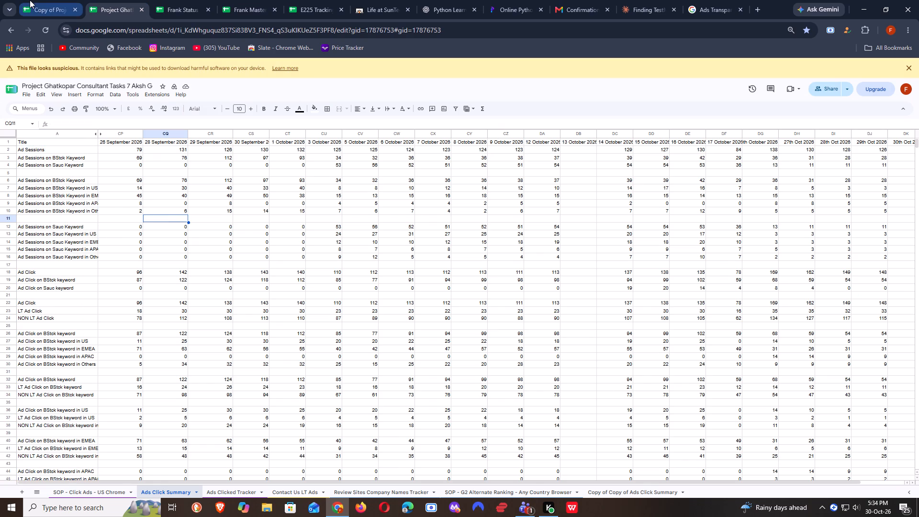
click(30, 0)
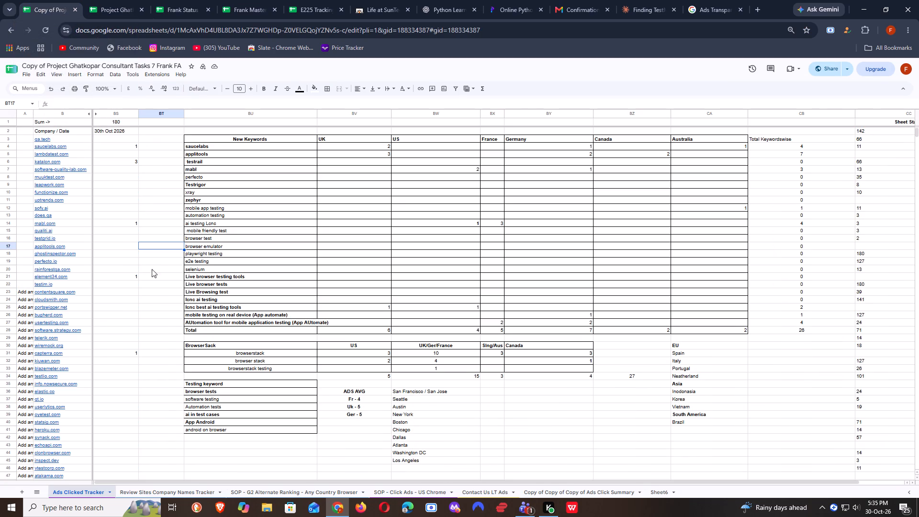
Insert one column to the right of the empty column BT on the Ads Clicked Tracker sheet.
click(155, 310)
scroll(155, 310, up, 3)
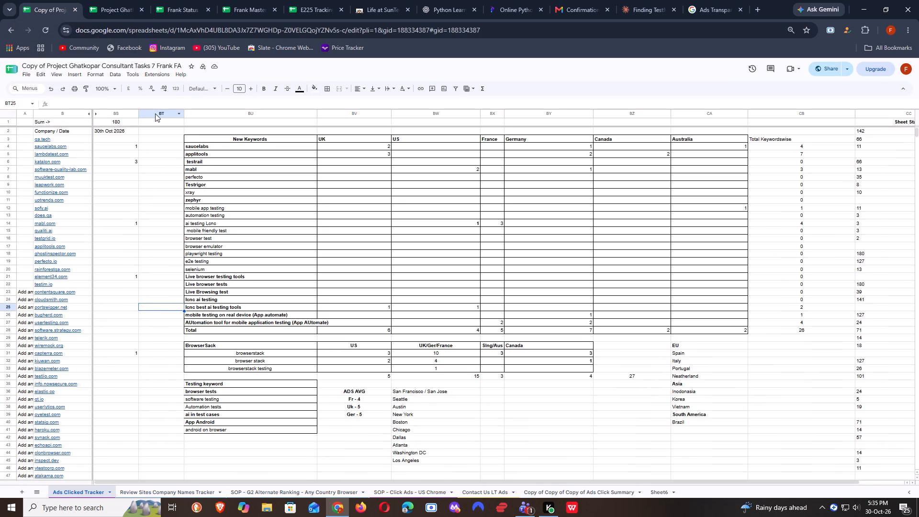
click(155, 113)
right_click(155, 113)
click(187, 180)
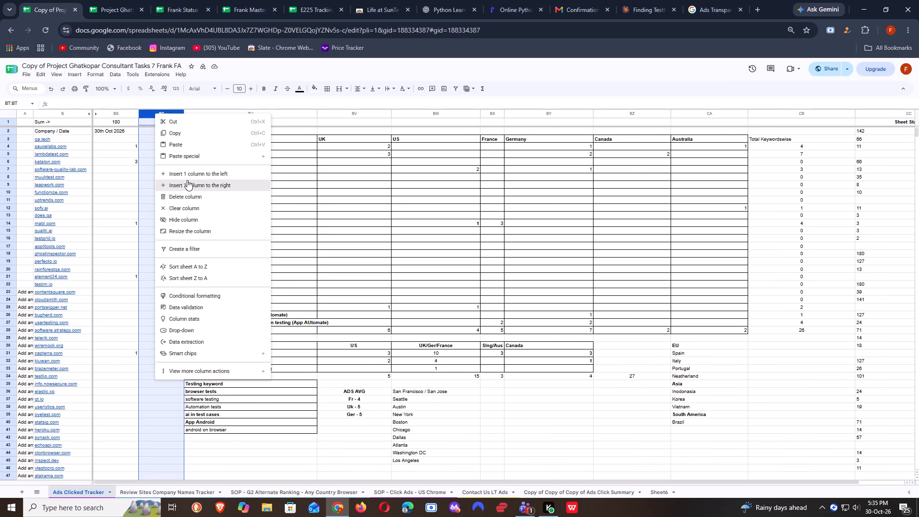
Copy the column sum formula from BS1 into BT1 on the Ads Clicked Tracker sheet.
click(115, 124)
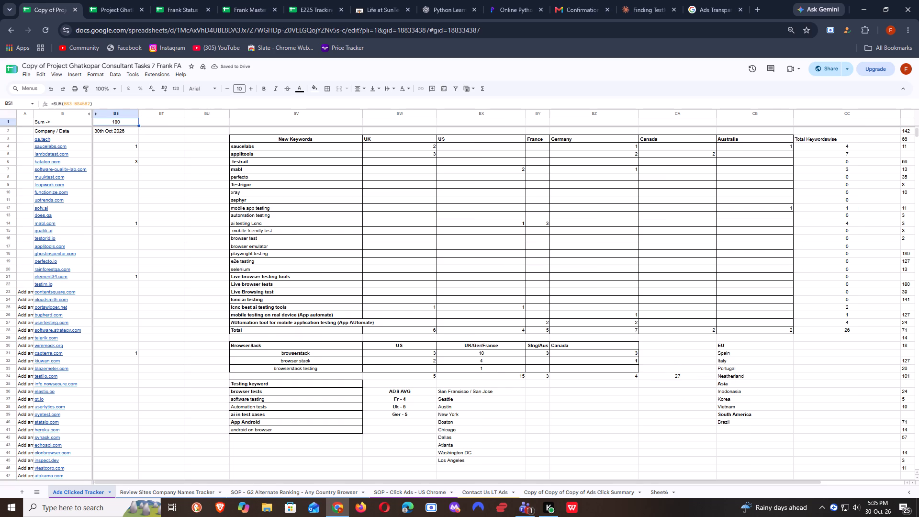
drag(139, 124, 145, 124)
Fill the date header from BS2 into BT2 and change it to read 31th Oct 2026.
click(131, 129)
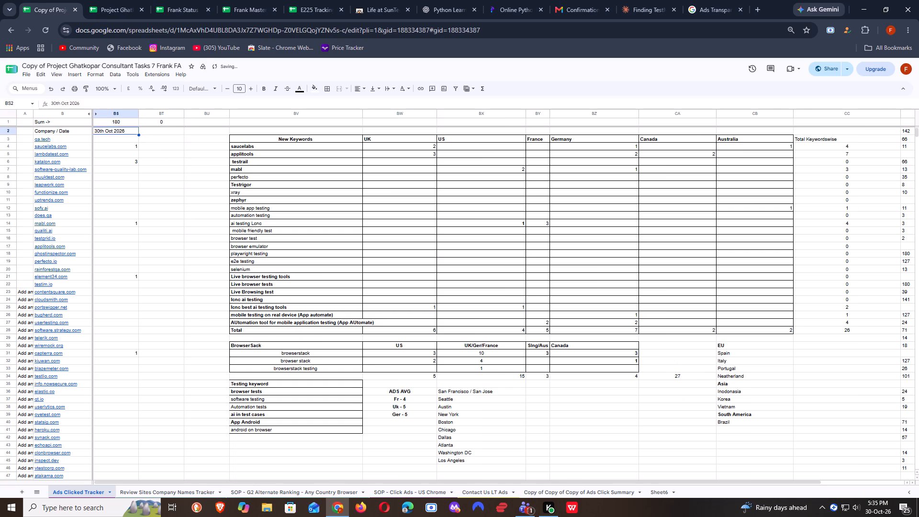
drag(138, 134, 151, 134)
click(147, 131)
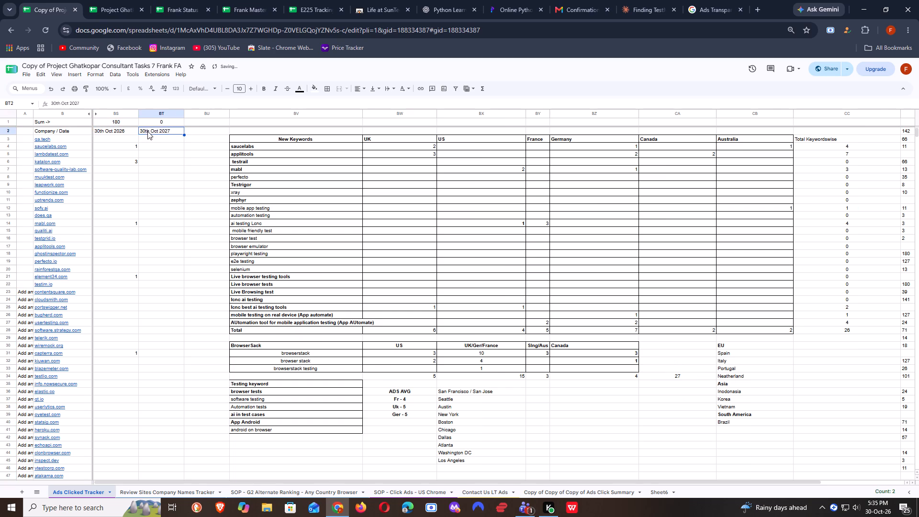
click(56, 102)
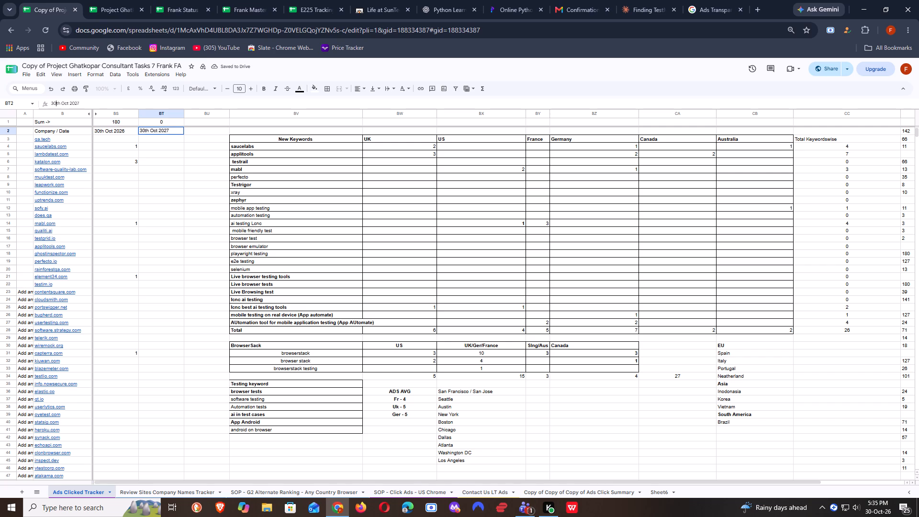
key(BackSpace)
key(1)
click(118, 106)
key(BackSpace)
key(6)
click(188, 200)
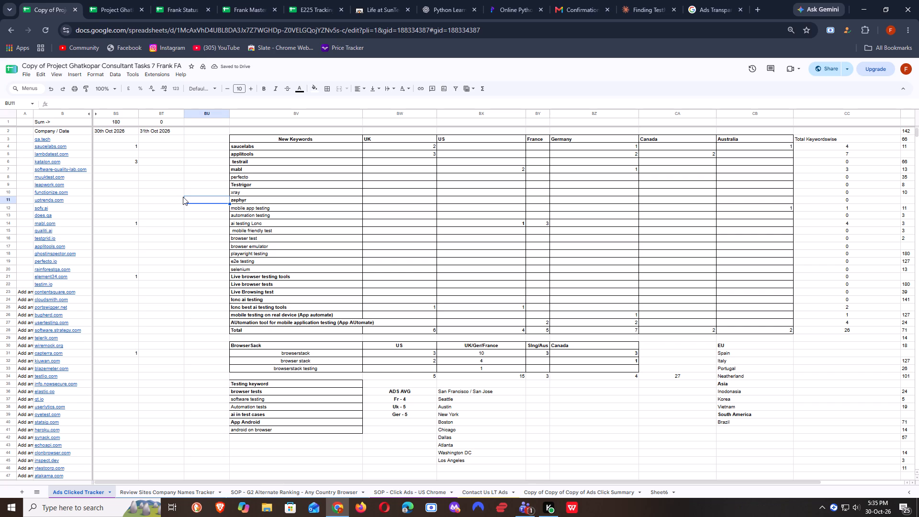
click(181, 201)
click(192, 263)
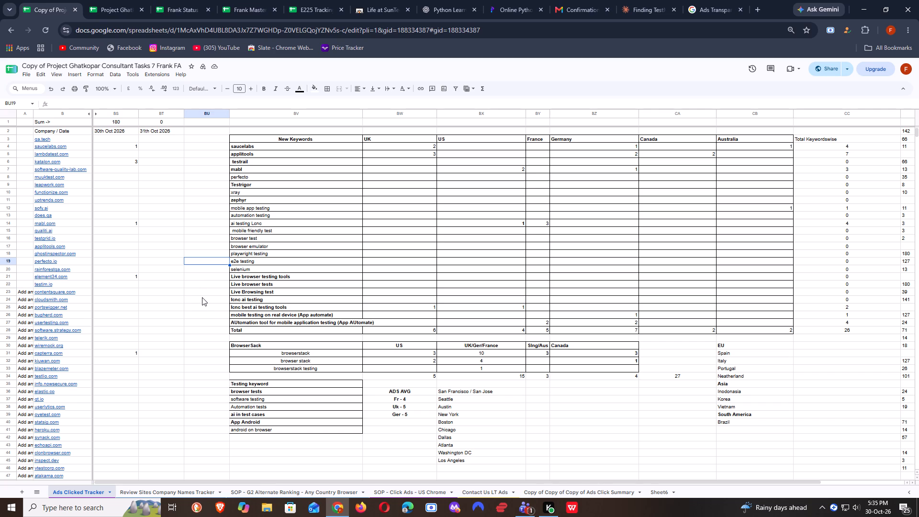
Switch to Frank Master Copy and review the category counts and status text on the Group Status sheet.
click(95, 0)
click(187, 0)
click(259, 0)
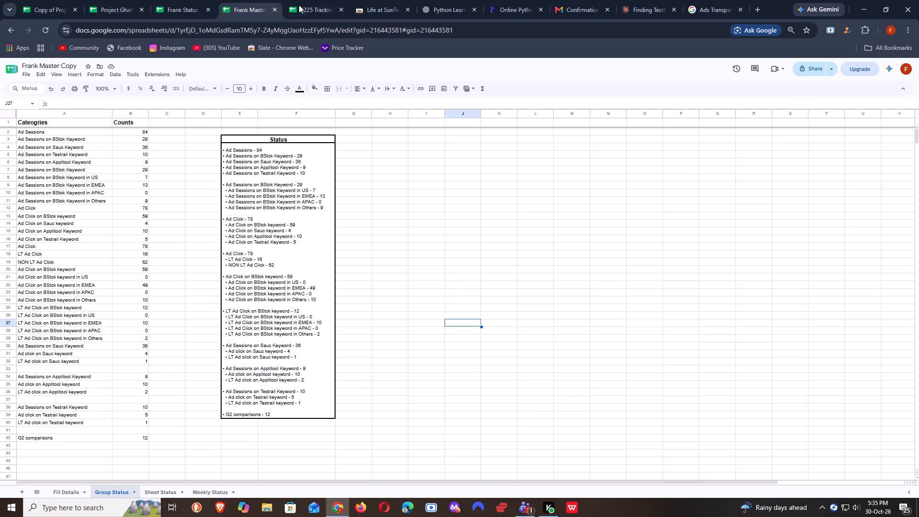
click(461, 307)
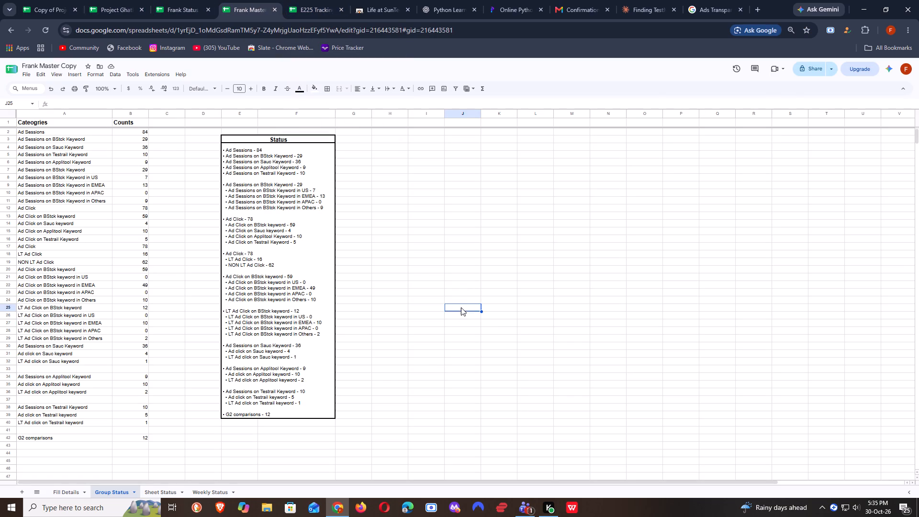
click(408, 375)
Review the Sheet Status, Weekly Status, Group Status, Fill Details and Ads Click sheets in Frank Status Tracker new 1.
click(191, 0)
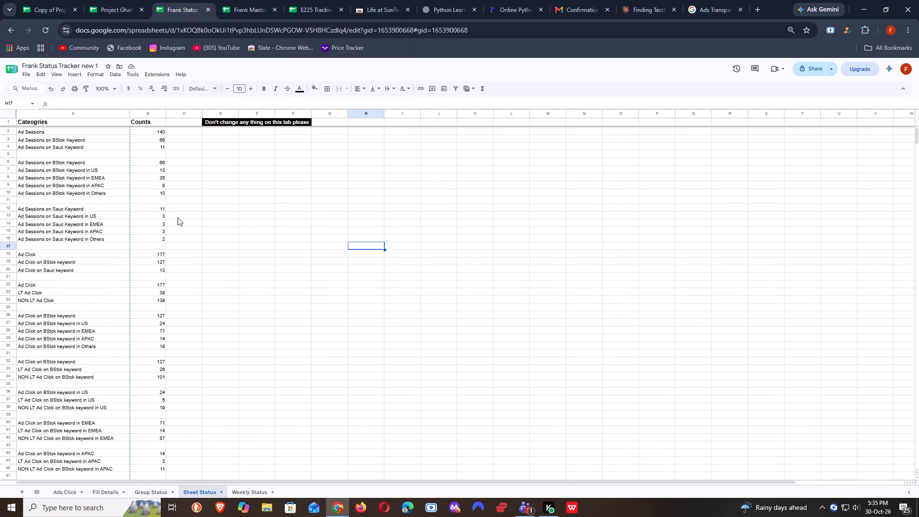
click(212, 229)
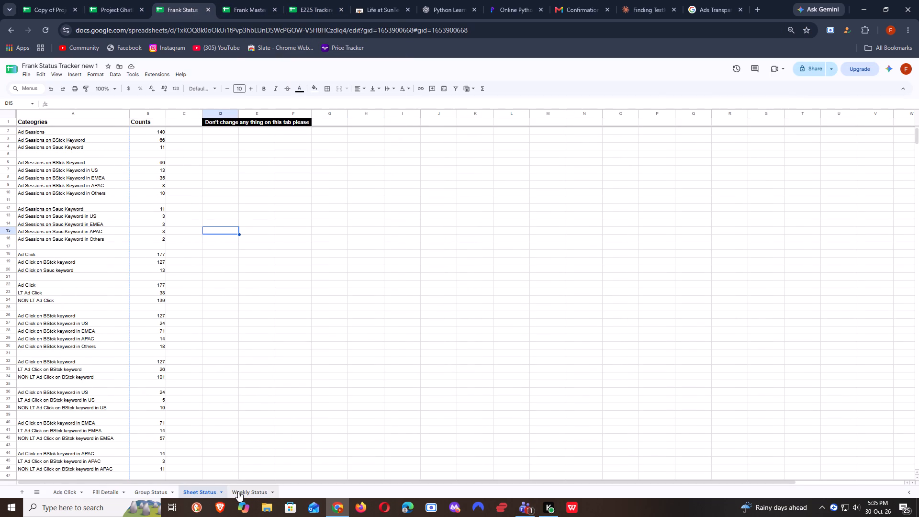
click(239, 491)
click(161, 491)
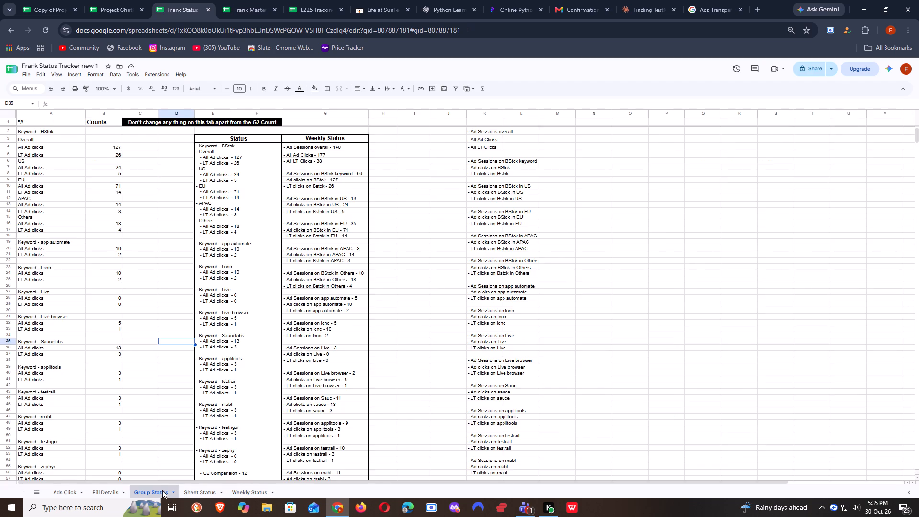
click(110, 490)
click(230, 400)
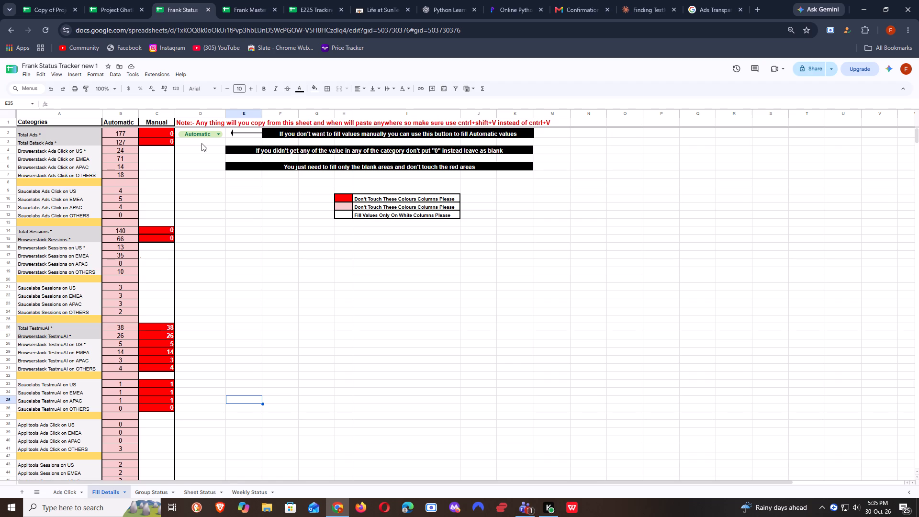
click(253, 245)
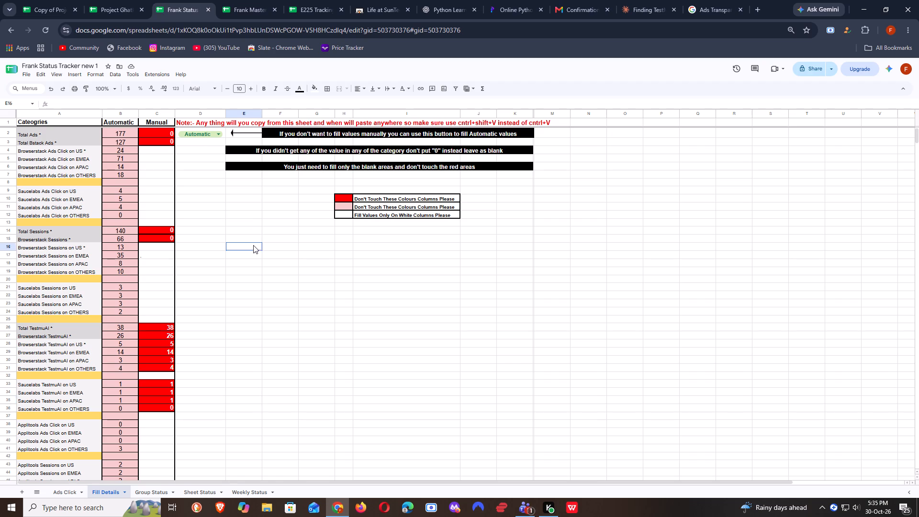
click(55, 491)
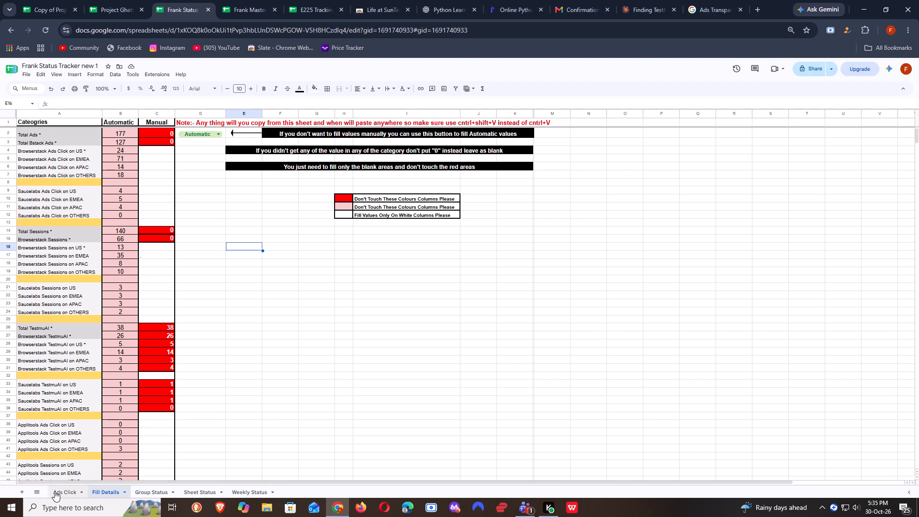
click(158, 342)
Return to the Ads Clicked Tracker sheet in Copy of Project Ghatkopar Consultant Tasks 7 and select BT26 in the 31 Oct column.
click(42, 0)
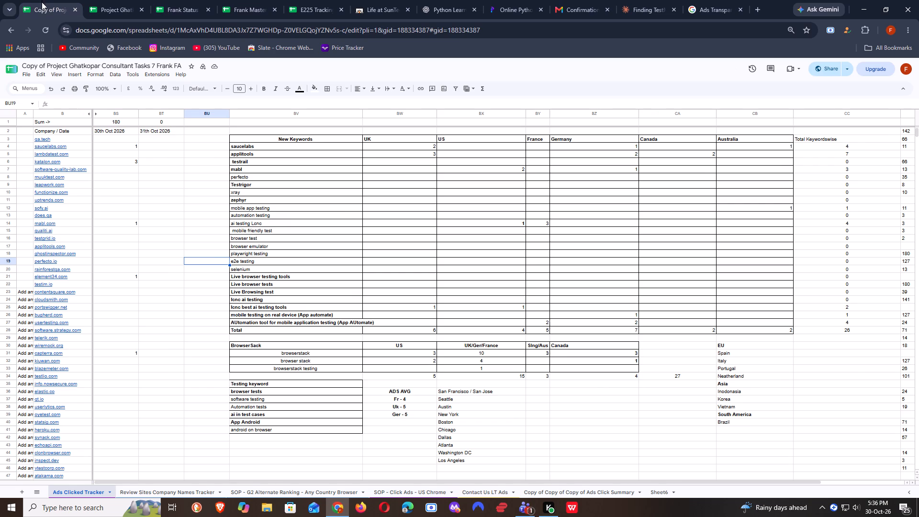
click(152, 319)
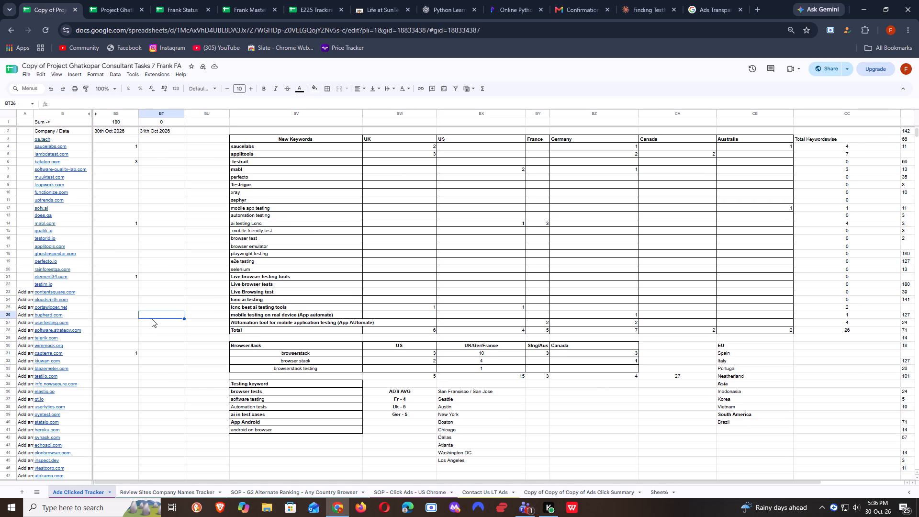
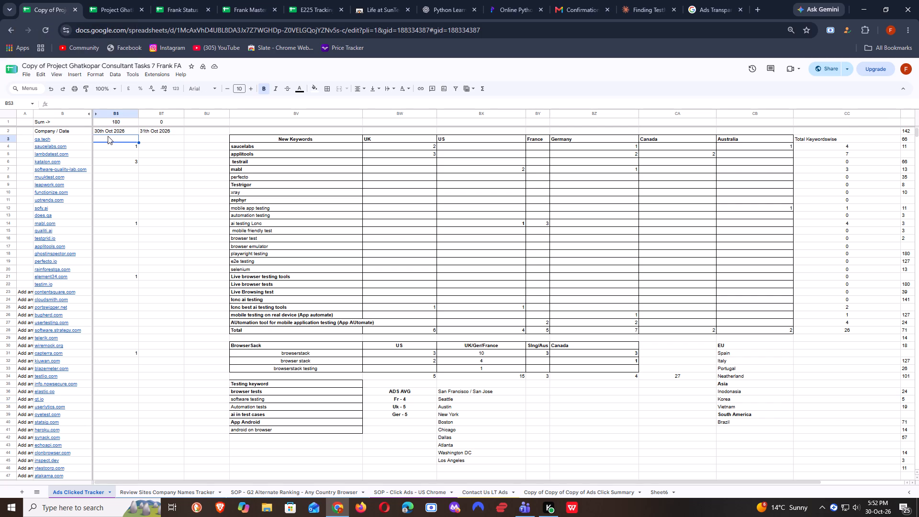
key(ctrl+shift+Down)
key(ctrl+shift+Down)
key(ctrl+shift+Down)
key(ctrl+shift+Down)
key(ctrl+shift+Down)
key(ctrl+shift+Down)
key(ctrl+shift+Down)
key(ctrl+shift+Down)
key(ctrl+shift+Down)
key(ctrl+shift+Down)
key(ctrl+shift+Down)
key(ctrl+shift+Down)
key(ctrl+shift+Down)
key(ctrl+shift+Down)
key(ctrl+shift+Down)
key(ctrl+shift+Down)
key(ctrl+shift+Down)
key(ctrl+shift+Down)
key(ctrl+shift+Down)
key(ctrl+shift+Down)
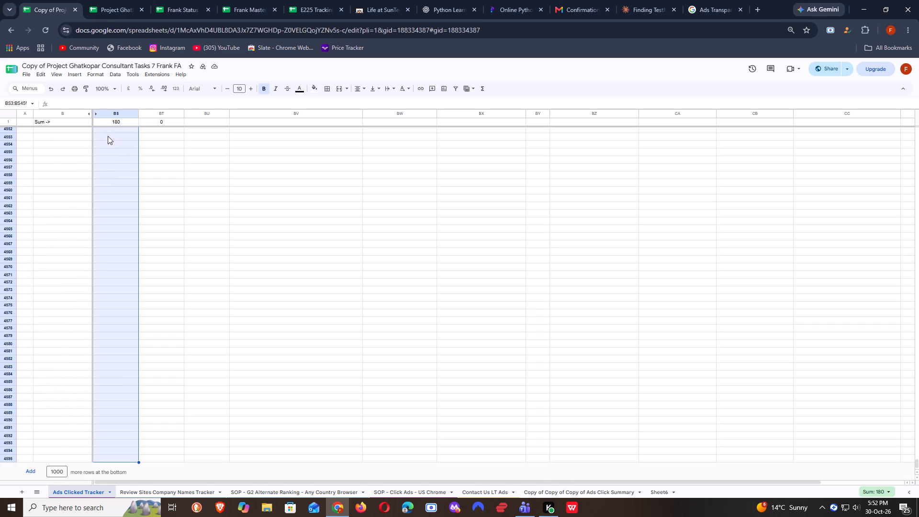
key(ctrl+c)
click(87, 0)
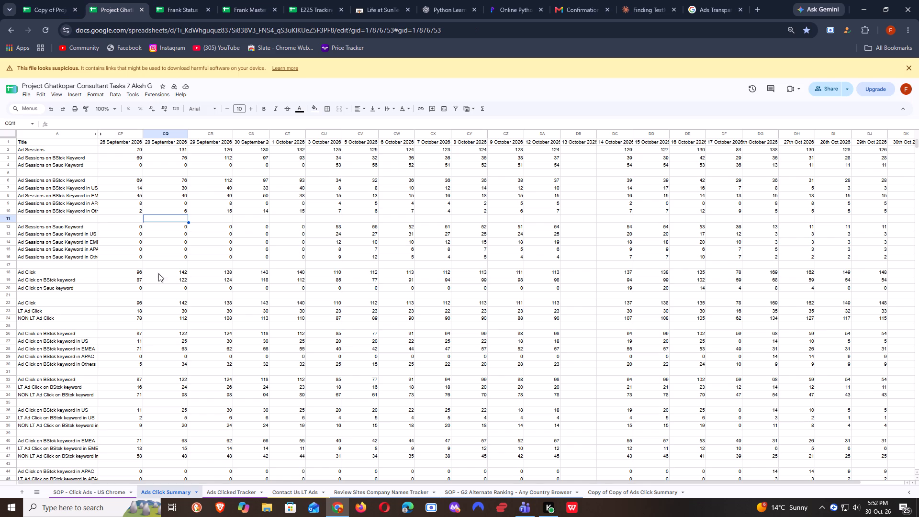
click(247, 495)
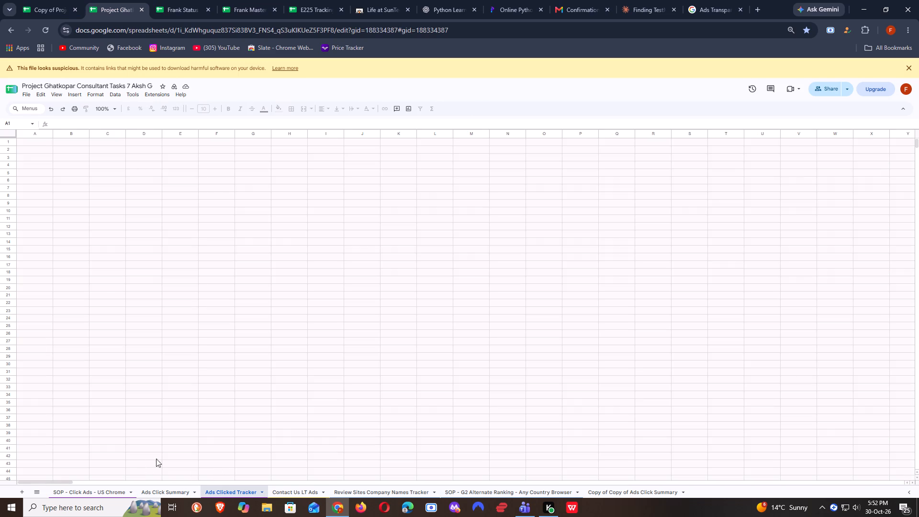
drag(131, 483, 852, 490)
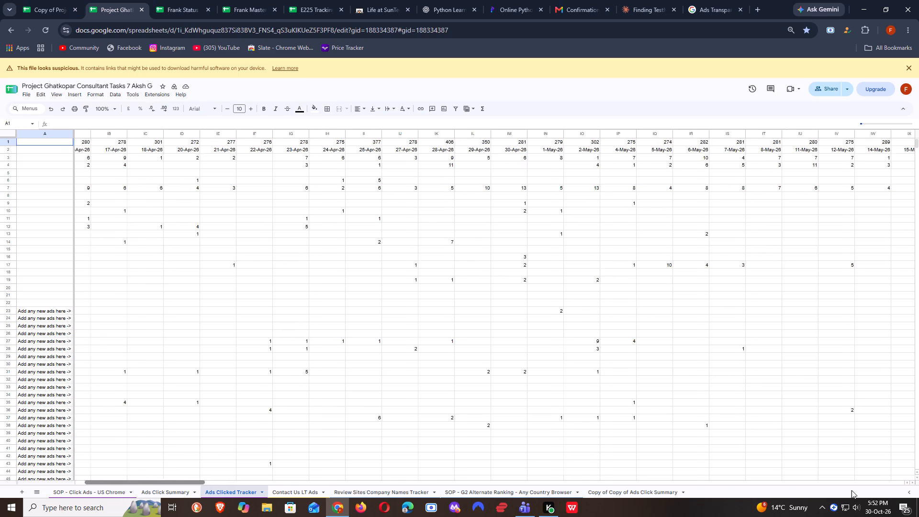
drag(852, 490, 918, 459)
scroll(918, 290, up, 5)
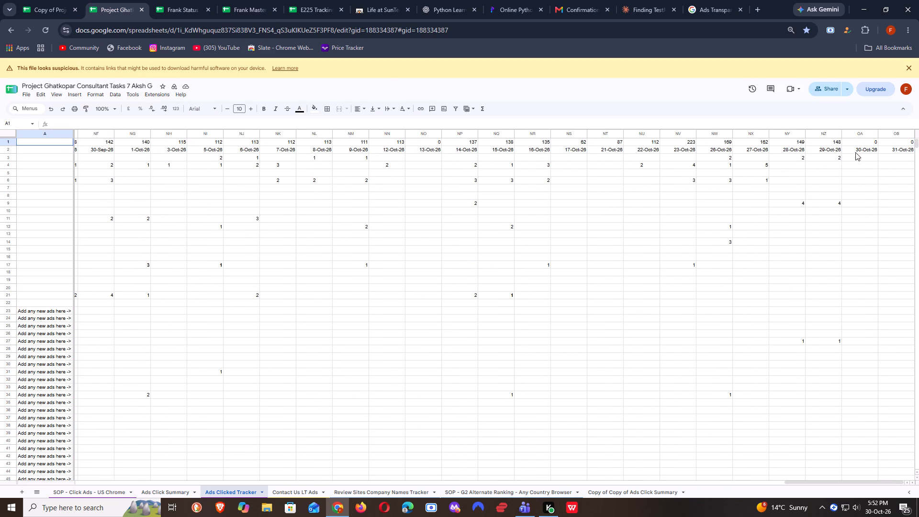
click(856, 156)
key(ctrl+shift+v)
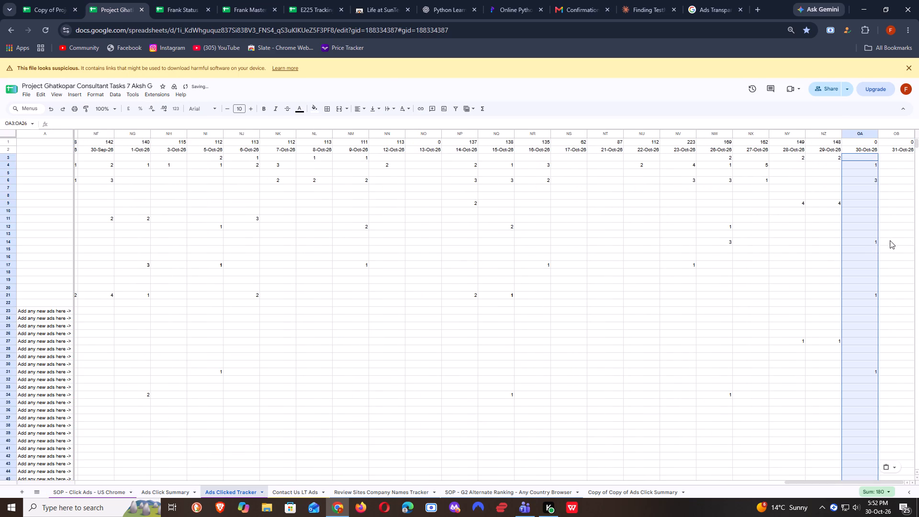
click(890, 240)
Hide the 30th Oct 2026 column BS on Ads Clicked Tracker in Copy of Project Ghatkopar Consultant Tasks 7.
click(34, 0)
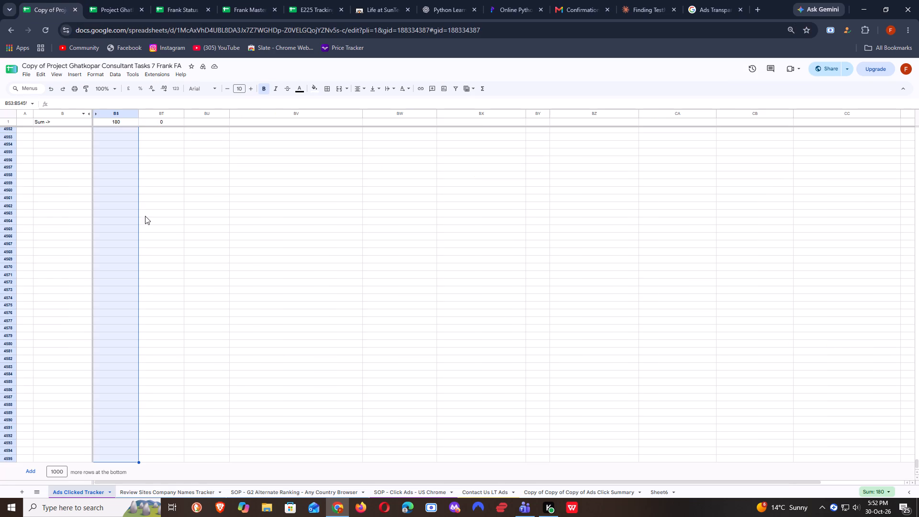
click(184, 242)
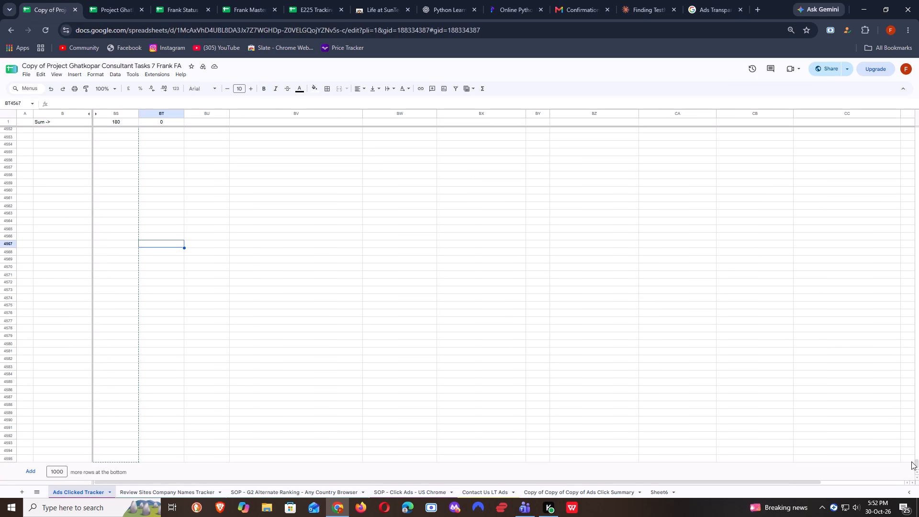
drag(918, 463, 918, 3)
click(179, 217)
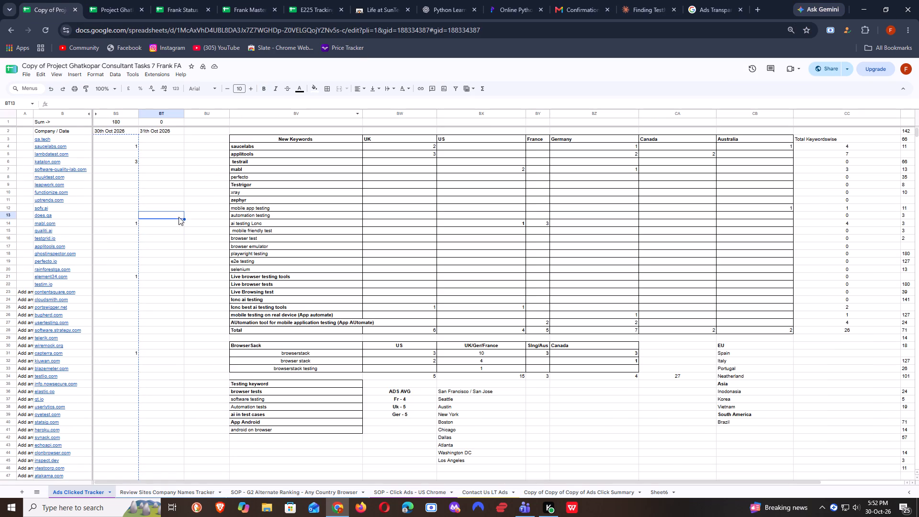
click(106, 113)
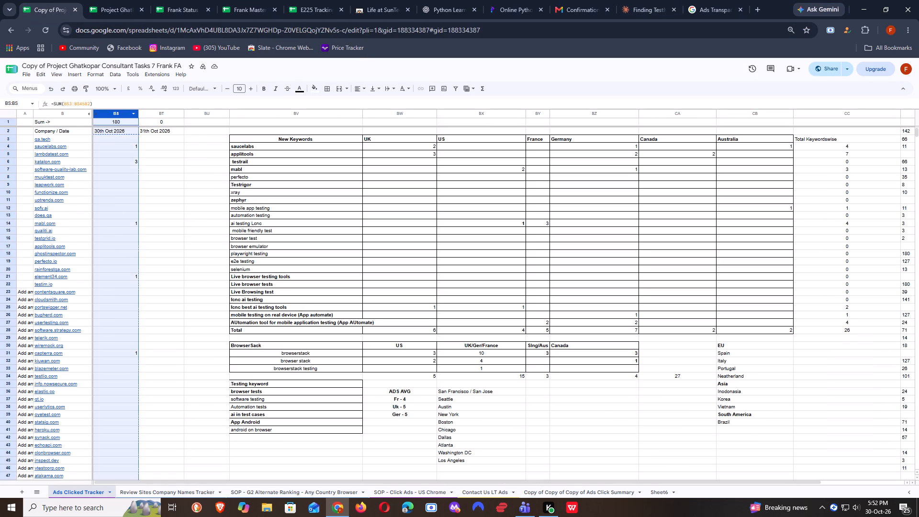
right_click(106, 113)
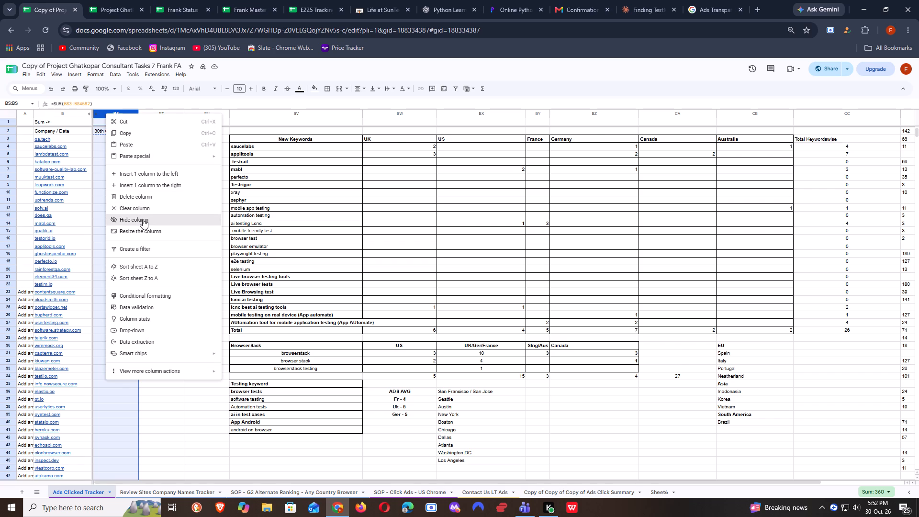
click(143, 219)
click(152, 277)
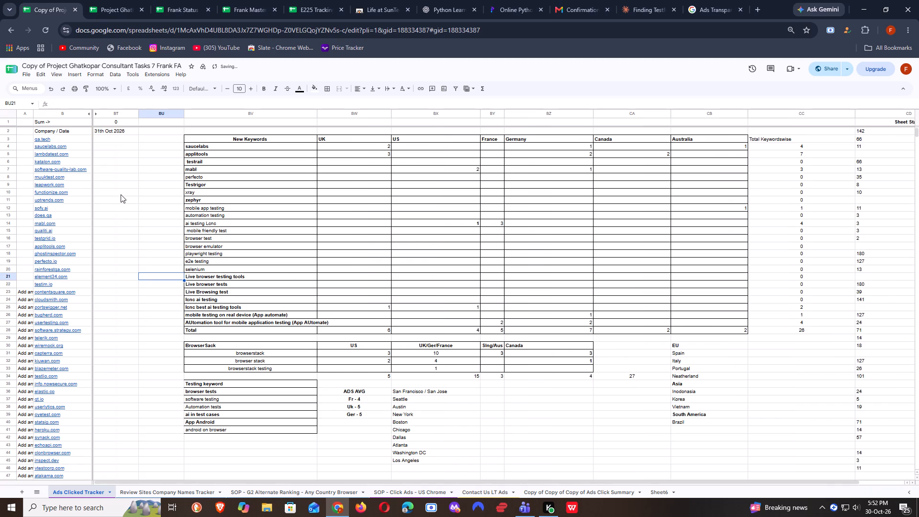
click(82, 0)
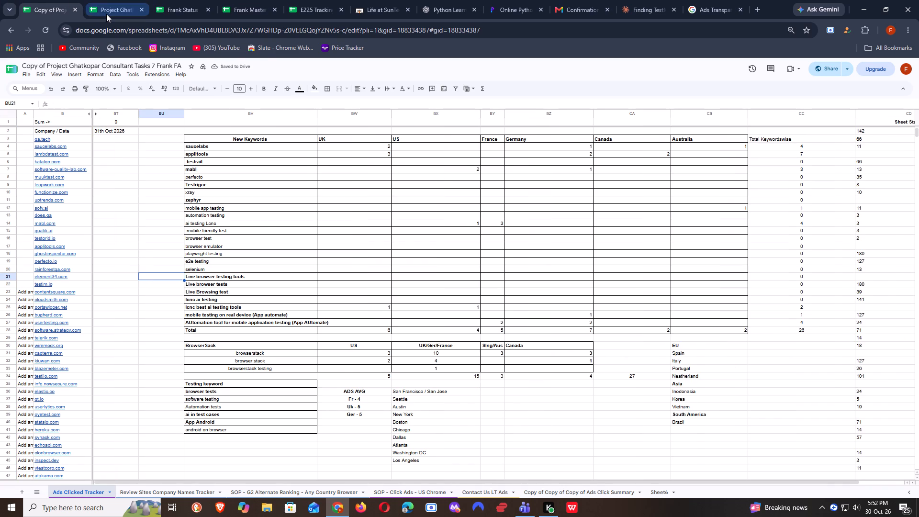
click(106, 14)
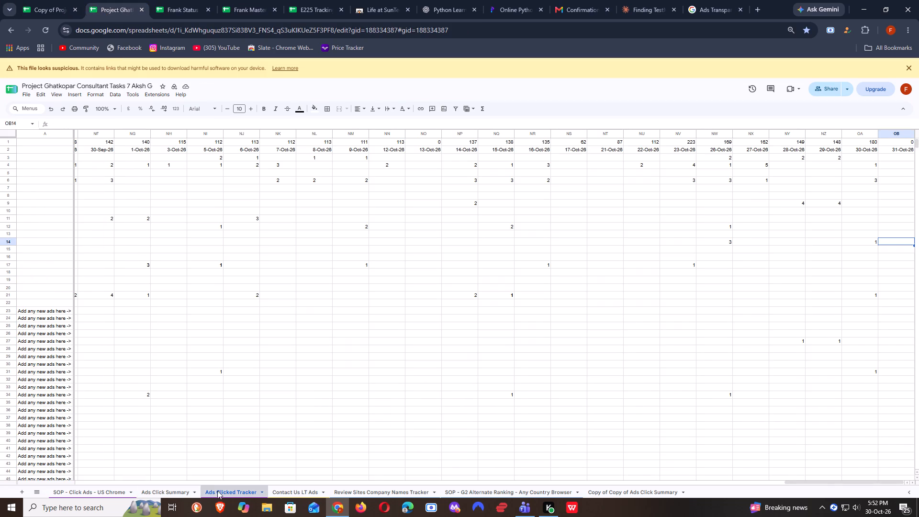
click(169, 492)
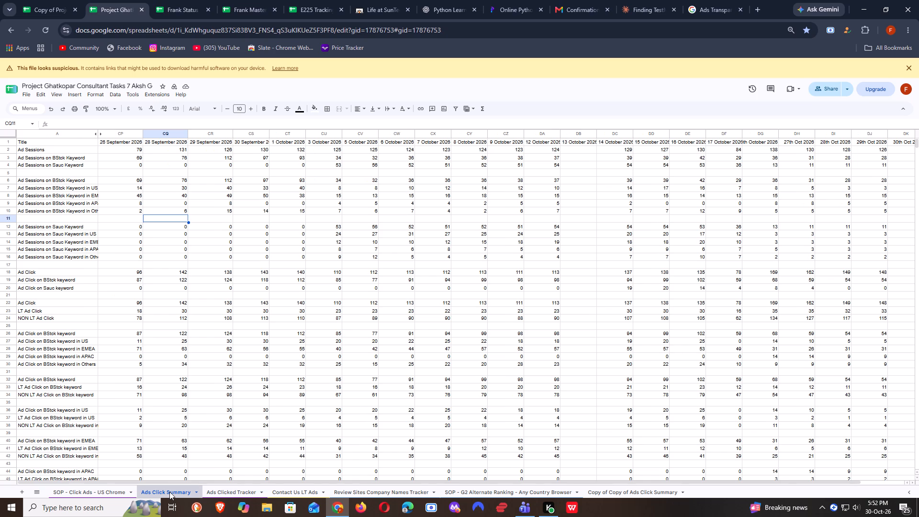
scroll(645, 434, up, 3)
click(31, 0)
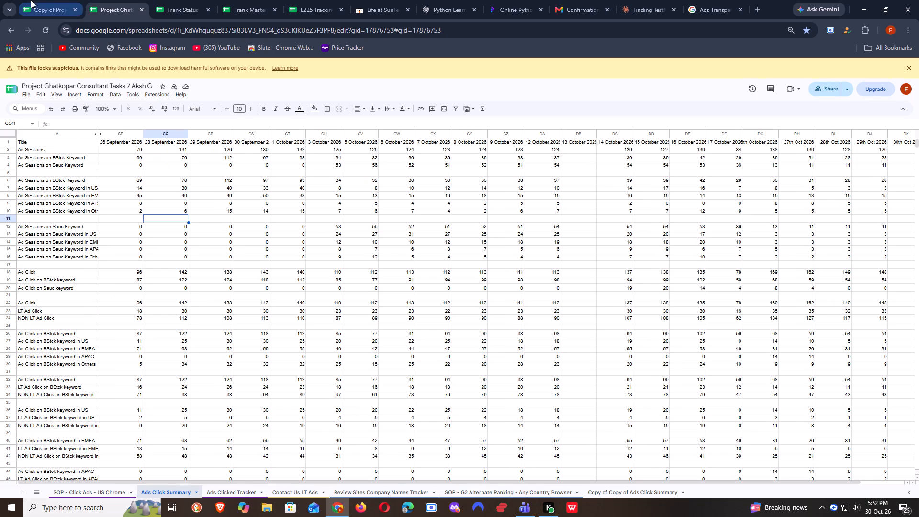
click(880, 132)
scroll(878, 132, up, 4)
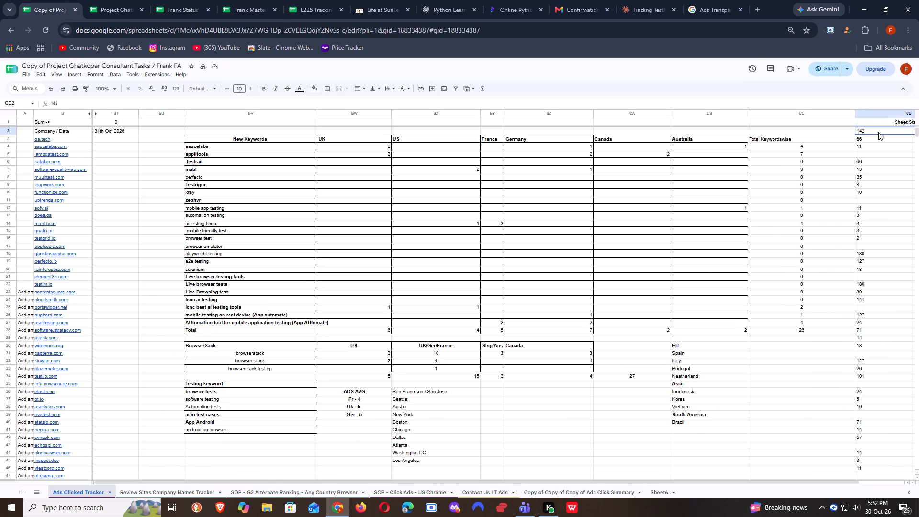
key(ctrl+shift+Down)
key(ctrl+shift+Down)
key(ctrl+shift+Down)
key(ctrl+shift+Down)
key(ctrl+shift+Down)
key(ctrl+shift+Down)
key(ctrl+shift+Down)
key(ctrl+shift+Down)
key(ctrl+shift+Down)
key(ctrl+shift+Down)
key(ctrl+shift+Down)
key(ctrl+shift+Down)
key(ctrl+shift+Down)
key(ctrl+shift+Down)
key(ctrl+shift+Down)
key(ctrl+shift+Down)
key(ctrl+shift+Down)
key(ctrl+shift+Down)
key(ctrl+shift+Down)
key(ctrl+shift+Down)
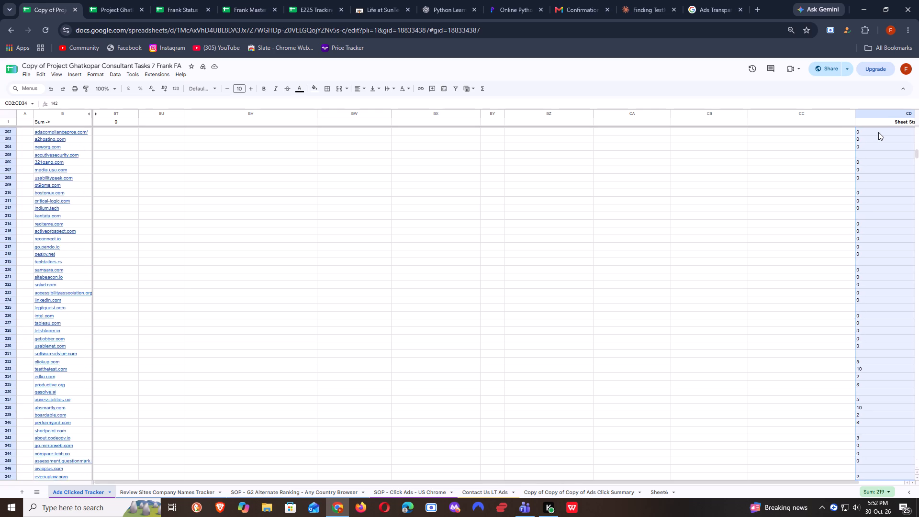
key(ctrl+c)
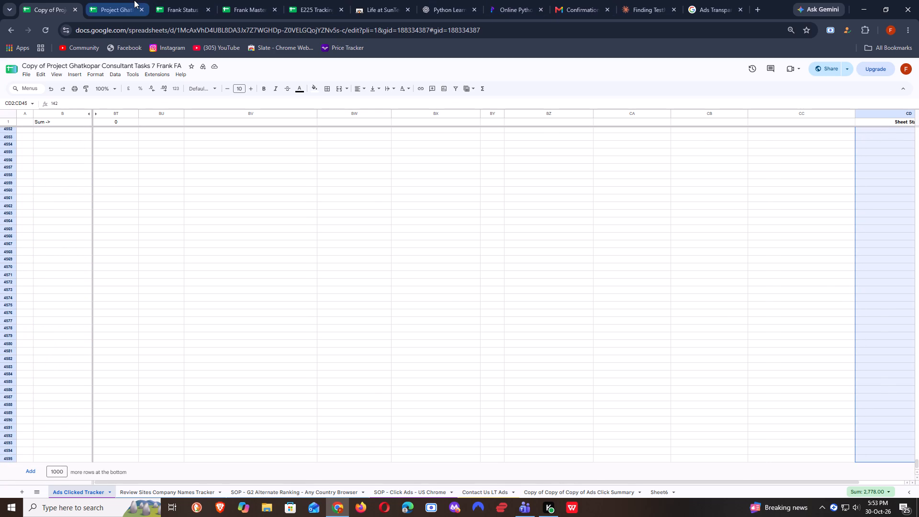
click(134, 0)
scroll(756, 283, up, 5)
click(900, 151)
key(ctrl+shift+v)
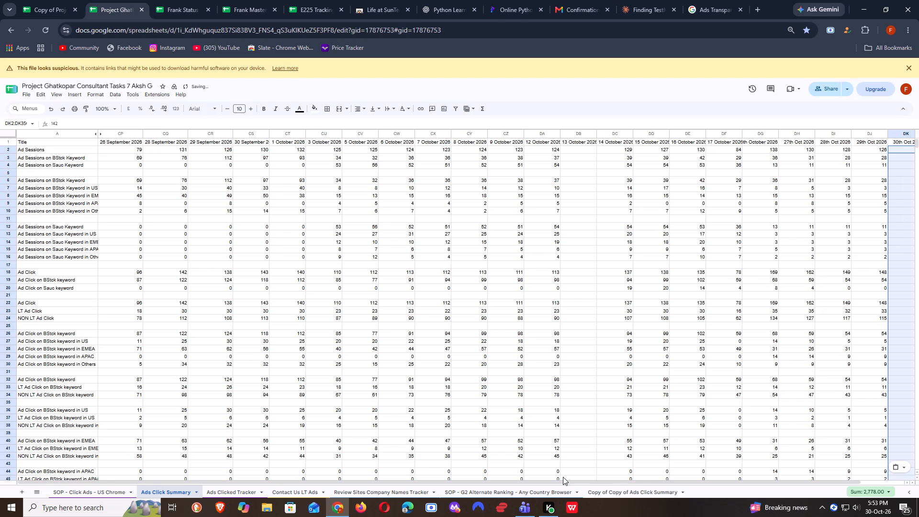
drag(563, 482, 806, 483)
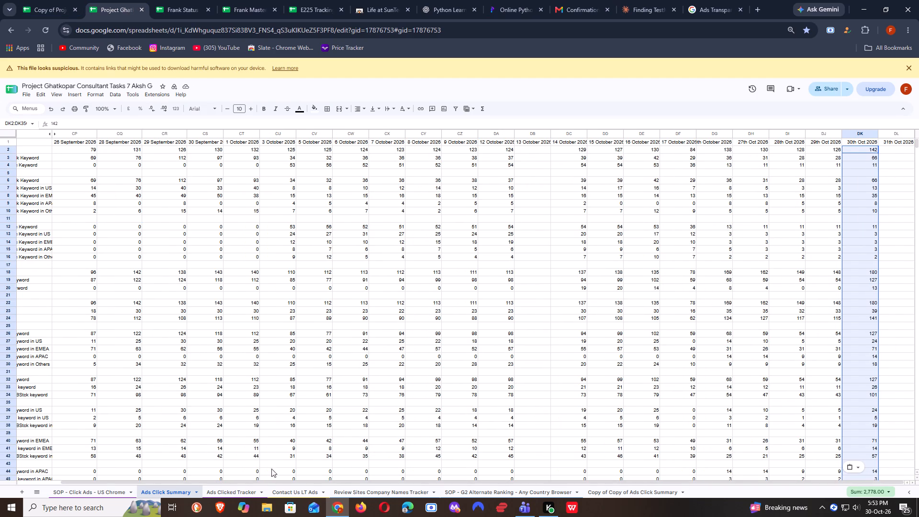
click(606, 494)
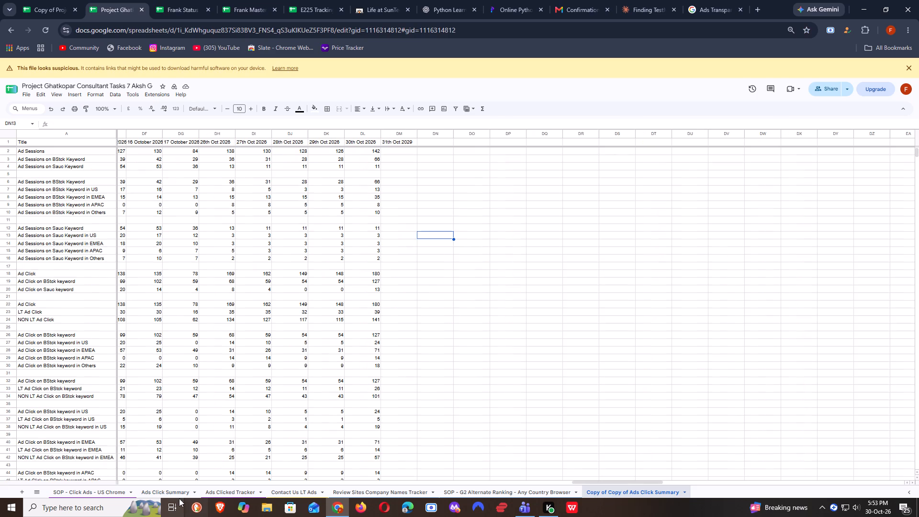
scroll(527, 338, up, 4)
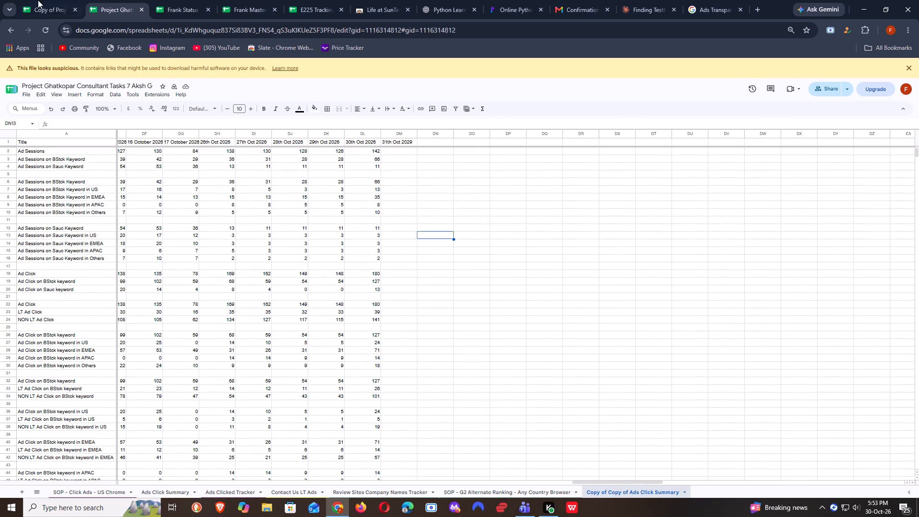
Copy the 30 Oct 2026 rows, A6805:I6822, from Review Sites Company Names Tracker in Copy of Project Ghatkopar Consultant Tasks 7.
click(46, 0)
click(332, 333)
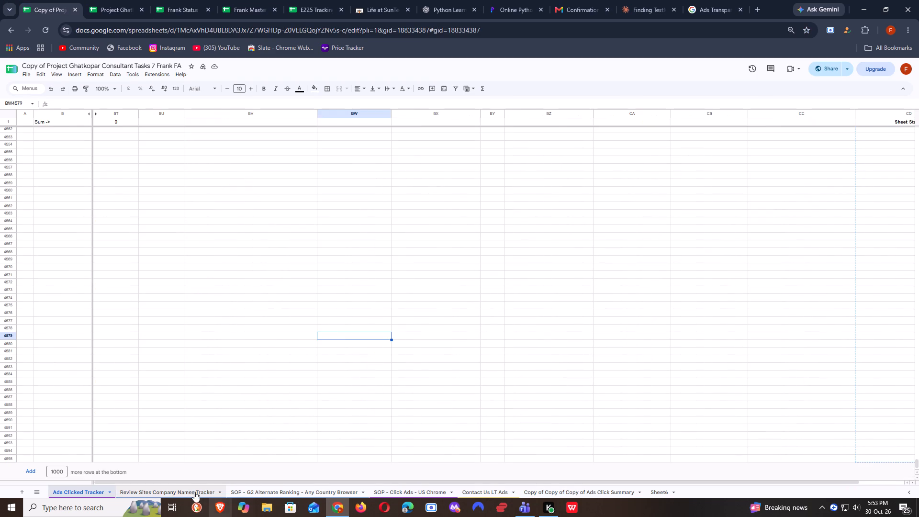
click(186, 490)
scroll(193, 369, down, 7)
scroll(190, 372, up, 7)
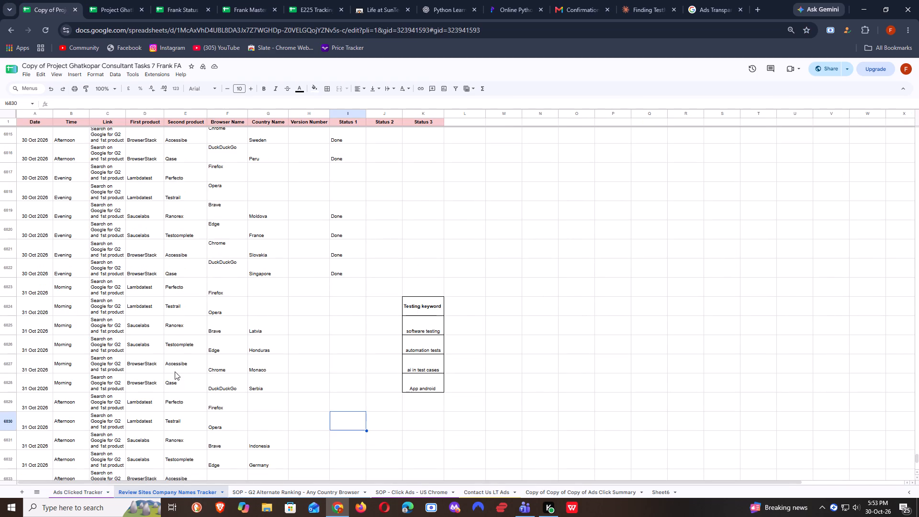
scroll(175, 371, up, 7)
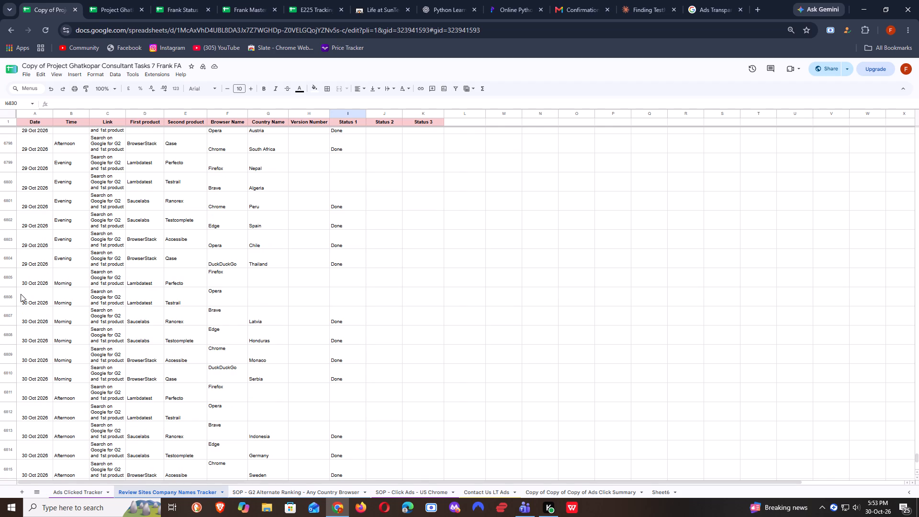
drag(22, 281, 356, 350)
scroll(357, 318, down, 5)
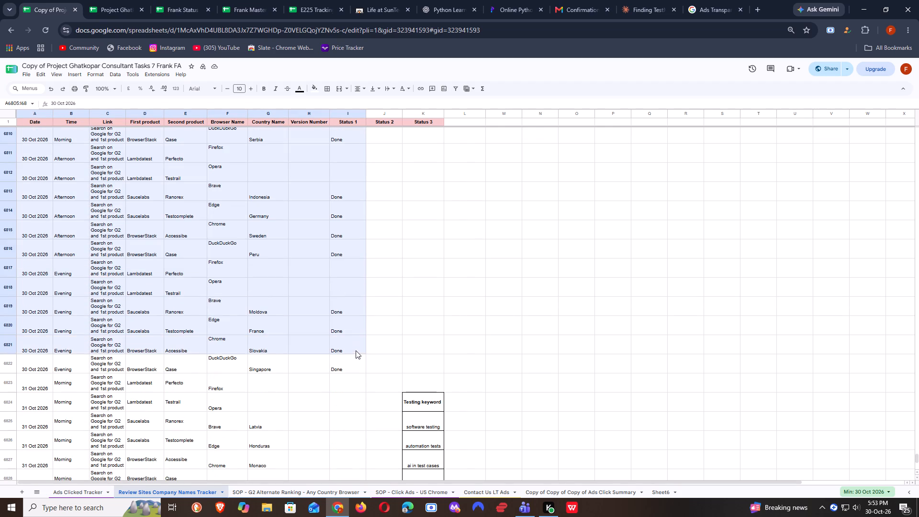
drag(356, 350, 351, 361)
key(ctrl+c)
click(605, 333)
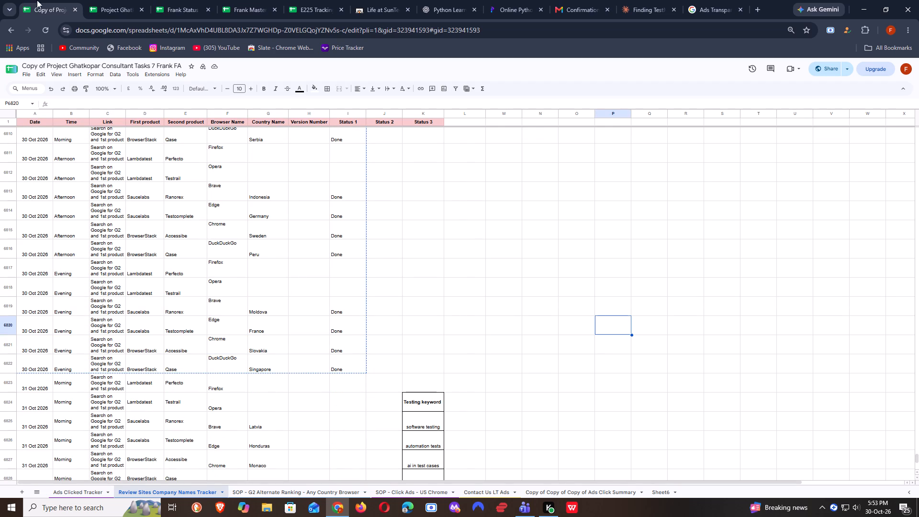
click(116, 0)
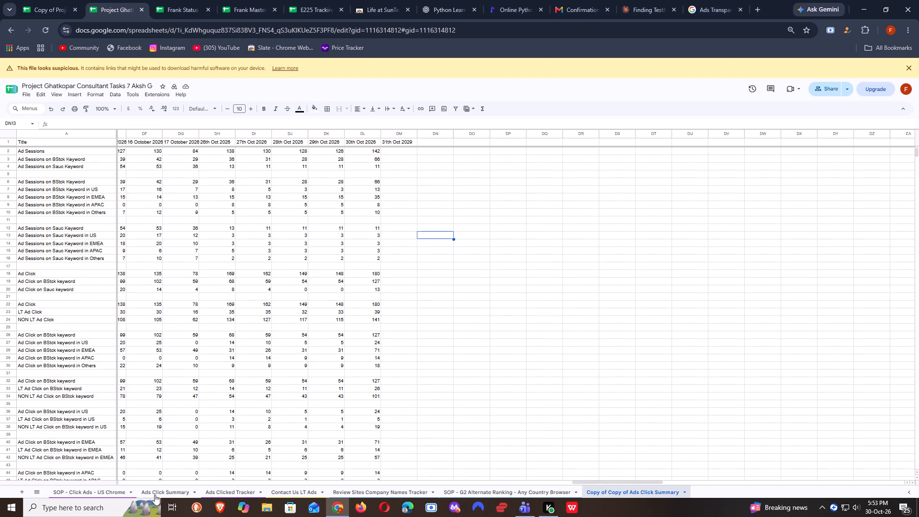
click(155, 495)
click(355, 495)
click(721, 288)
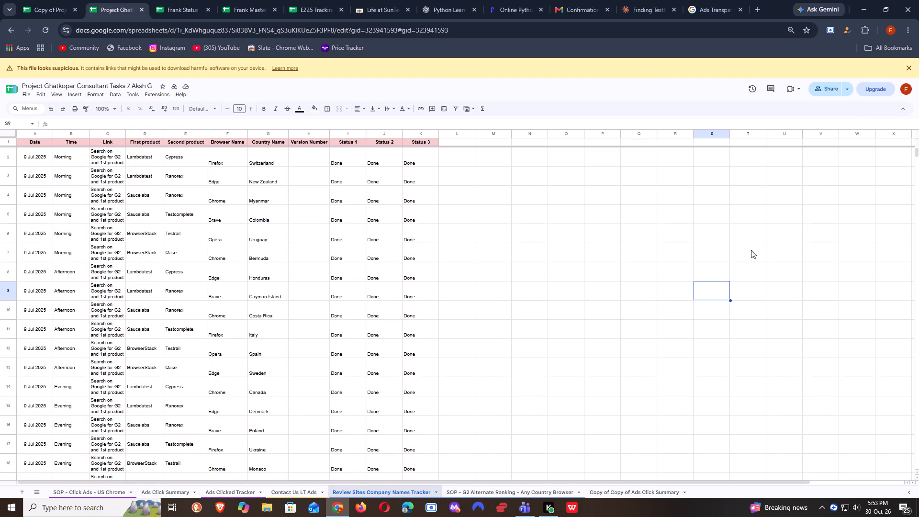
drag(918, 154, 910, 384)
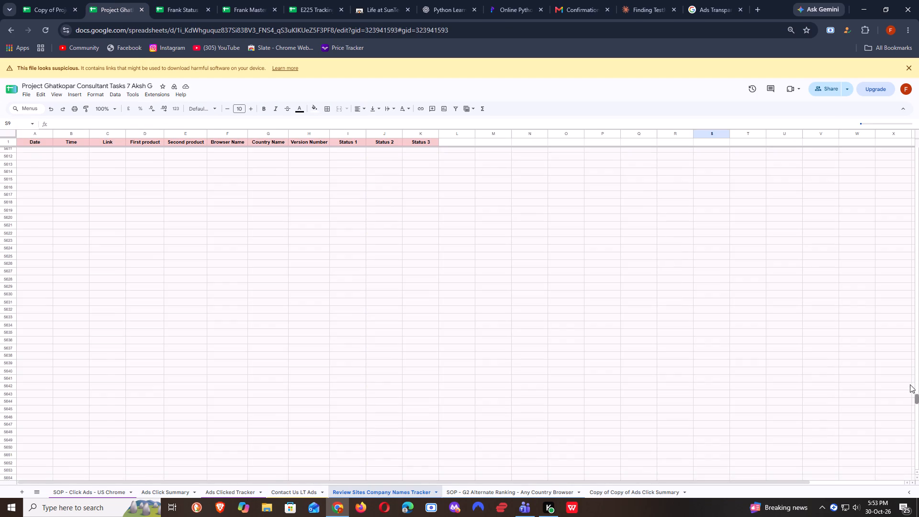
drag(910, 384, 908, 356)
scroll(364, 453, down, 8)
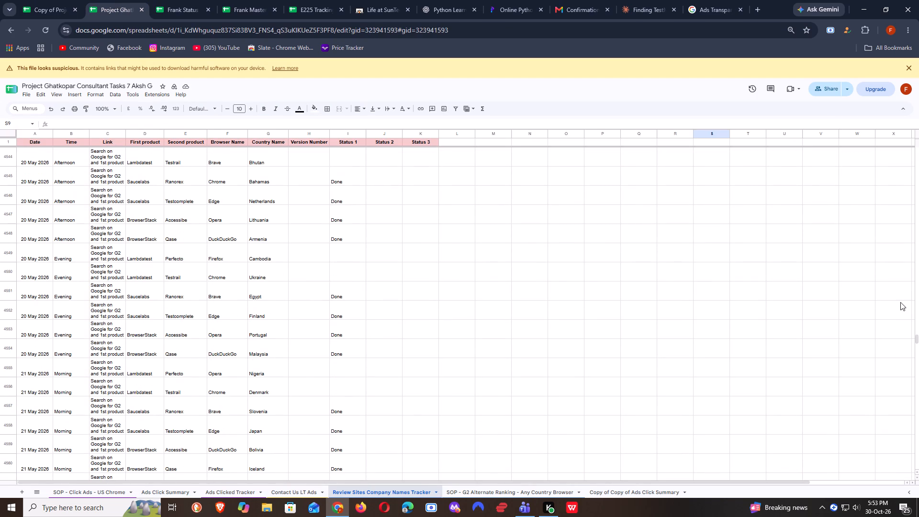
drag(918, 338, 916, 410)
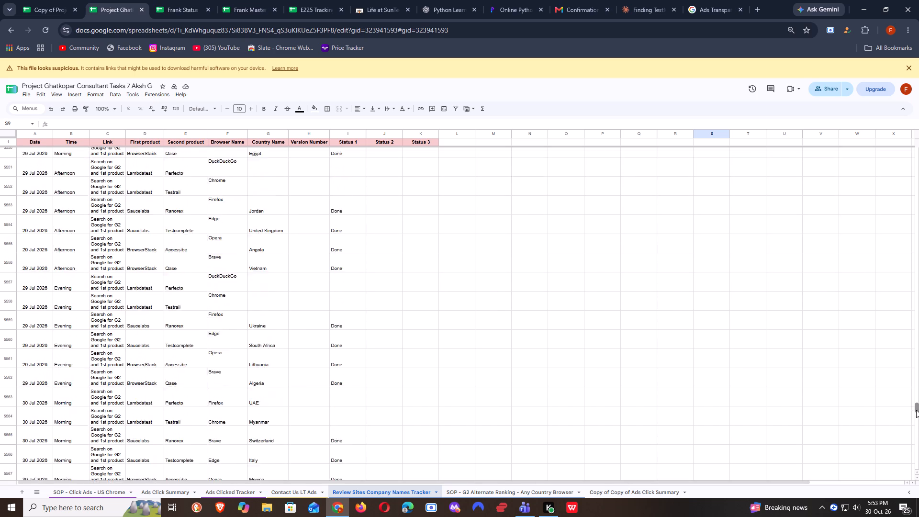
drag(916, 410, 918, 445)
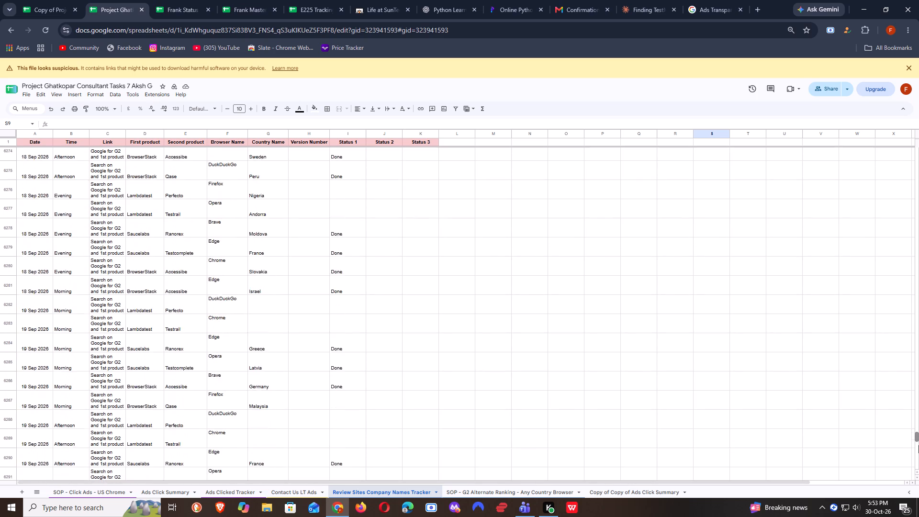
drag(918, 445, 918, 459)
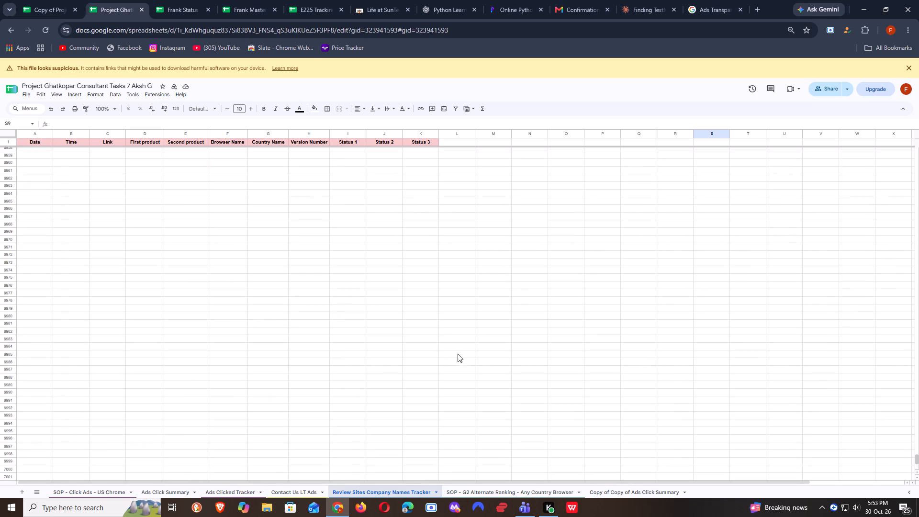
scroll(440, 354, up, 20)
scroll(440, 354, up, 8)
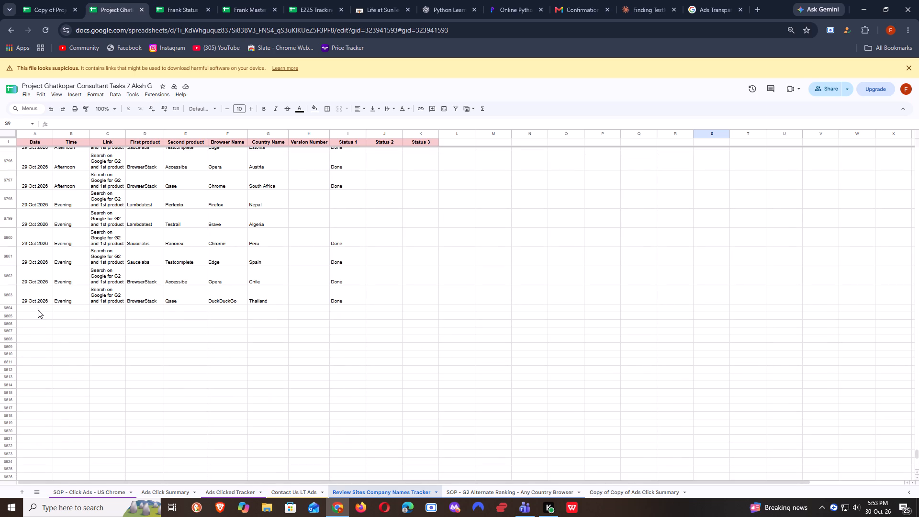
click(35, 310)
key(ctrl+shift+v)
click(408, 322)
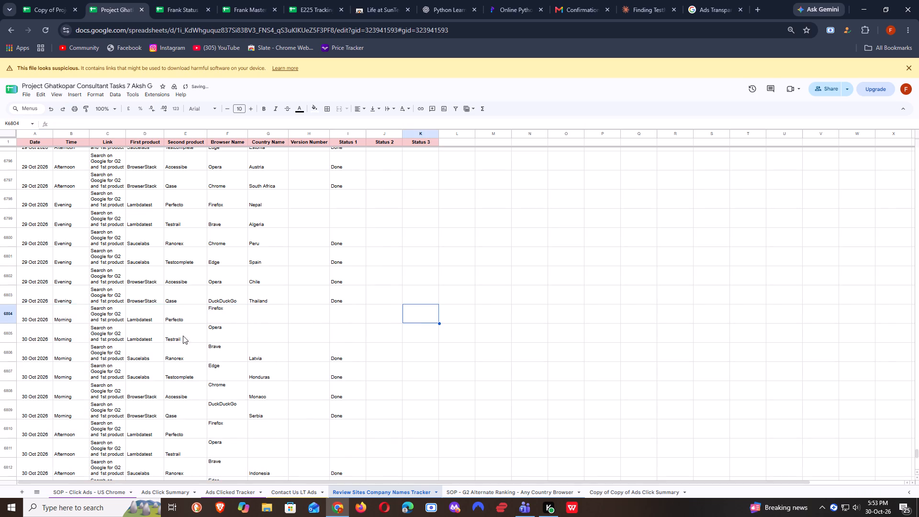
scroll(161, 327, down, 7)
Final-save the 30-Oct-2026 timesheet on the Life at SunTec portal, open its dashboard, and return to the Copy of Project Ghatkopar file.
click(57, 0)
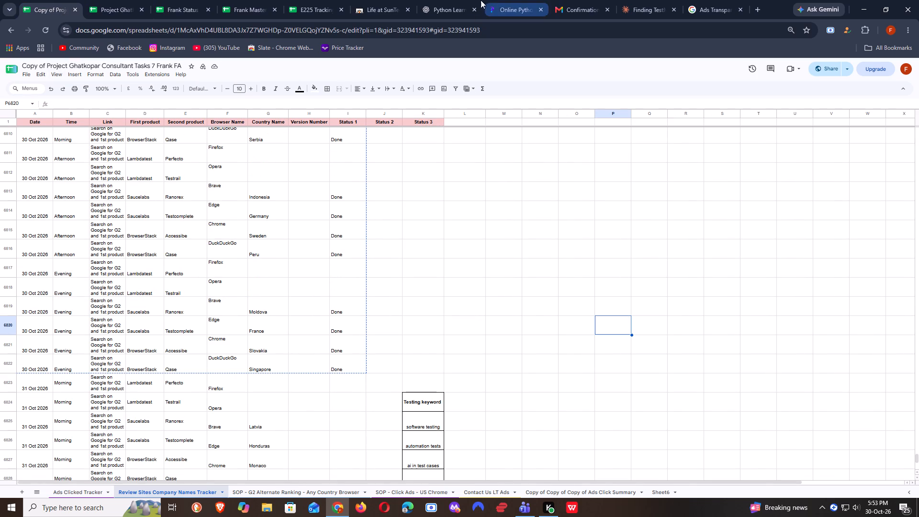
click(390, 0)
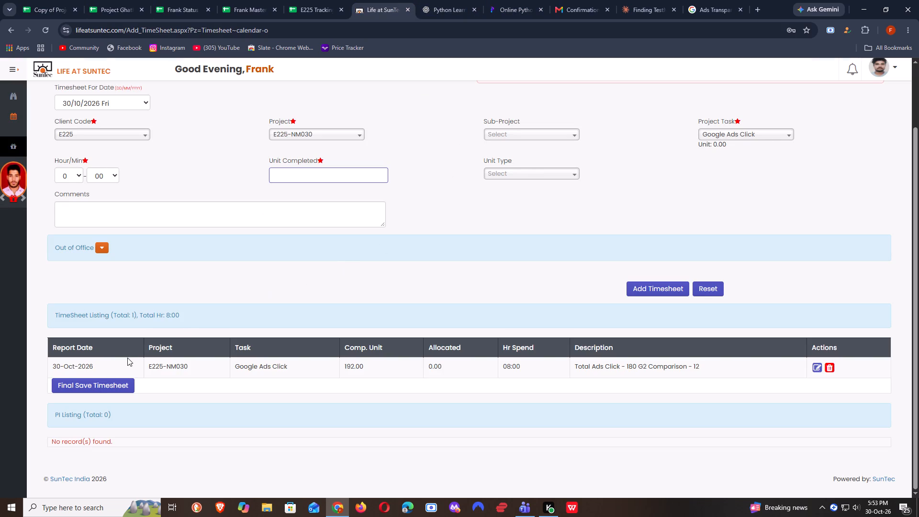
click(98, 381)
scroll(360, 360, up, 6)
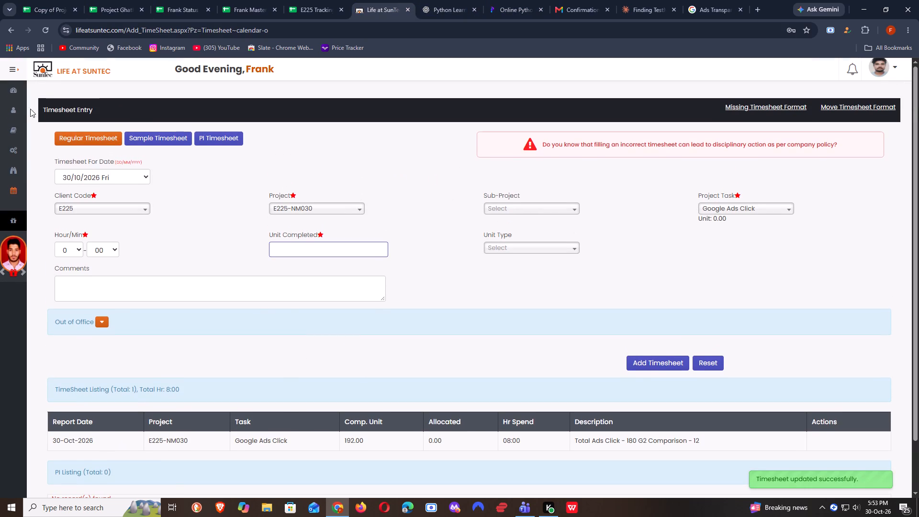
click(8, 87)
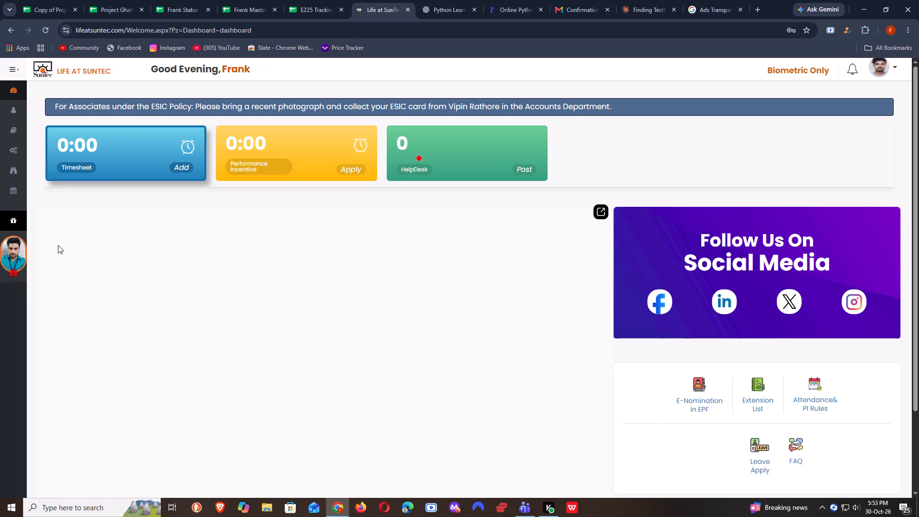
click(85, 188)
click(65, 0)
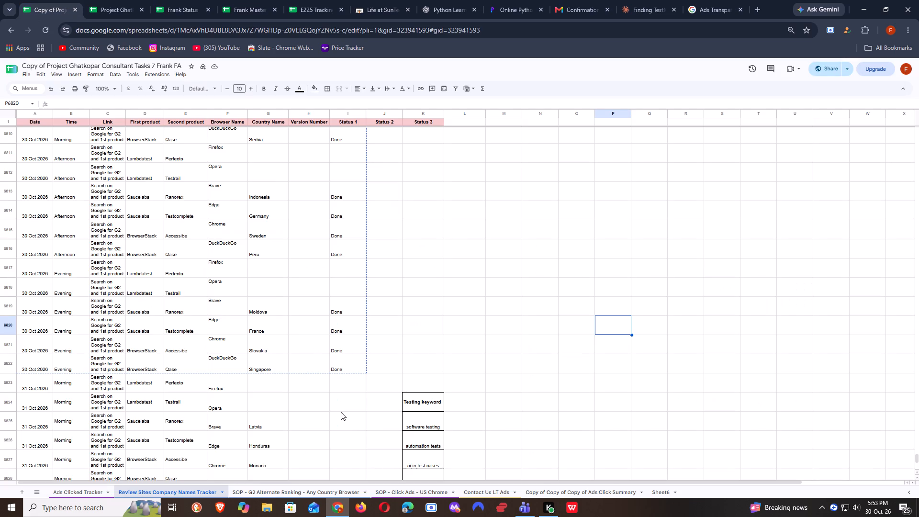
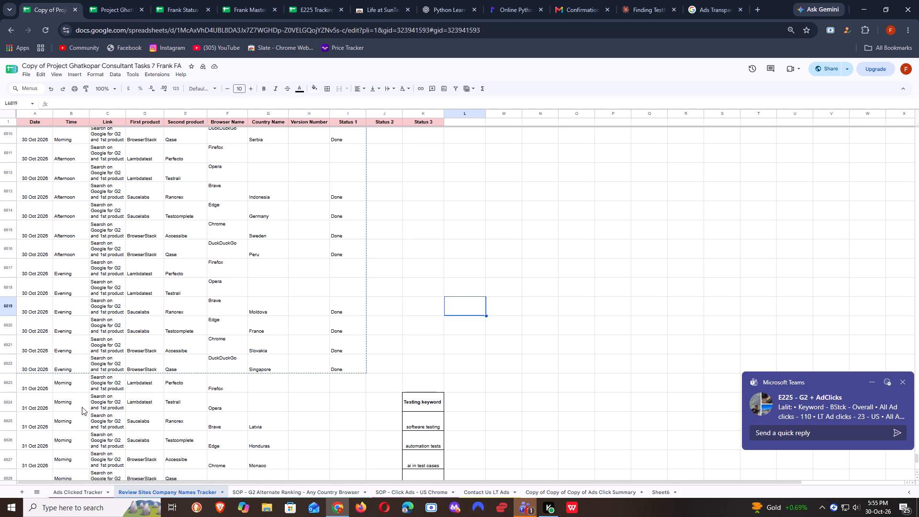
Switch to the Ads Clicked Tracker sheet in the Copy of Project Ghatkopar Consultant Tasks 7 file.
click(73, 493)
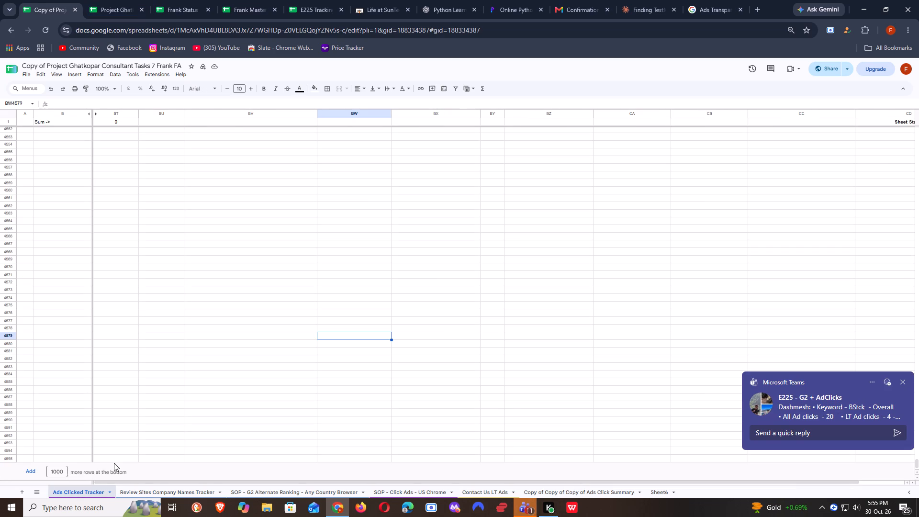
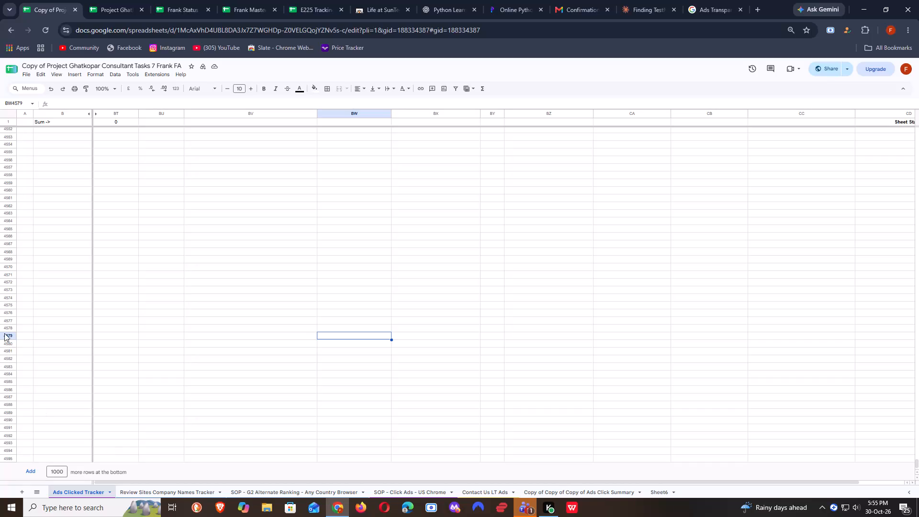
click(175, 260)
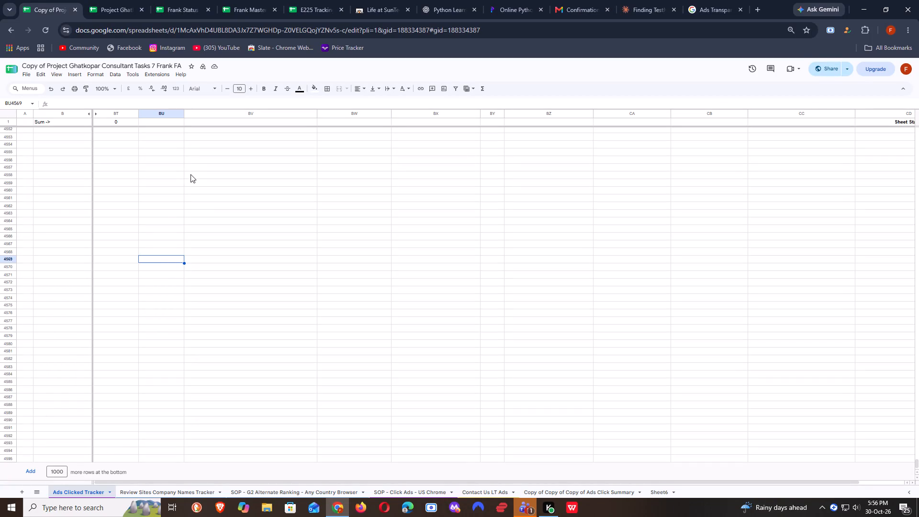